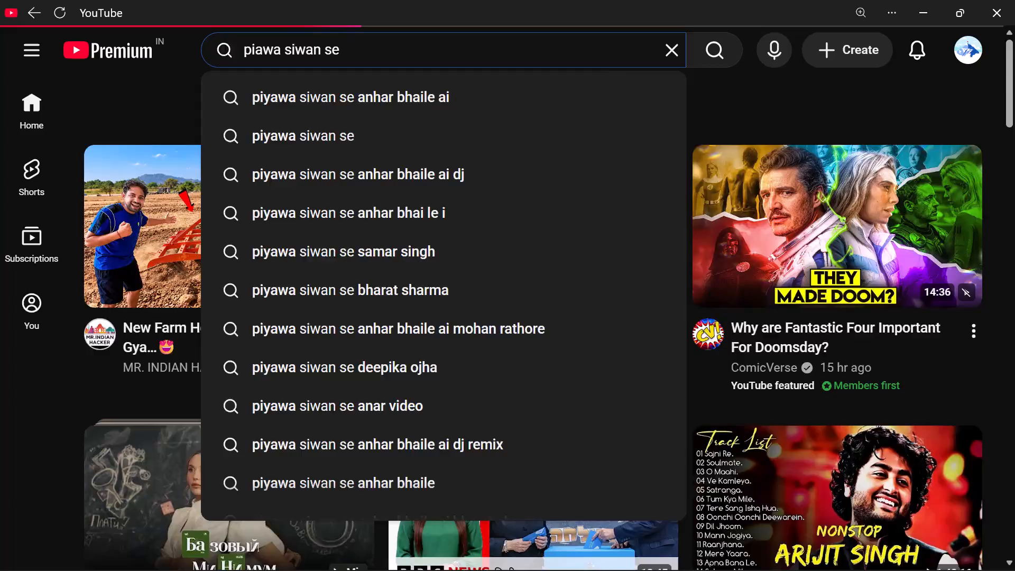
Open the T-Series Hamaar Bhojpuri video "Piyawa Siwan Se | Latest Bhojpuri Song 2024" from the search results and play it.
scroll(359, 241, "down", 5)
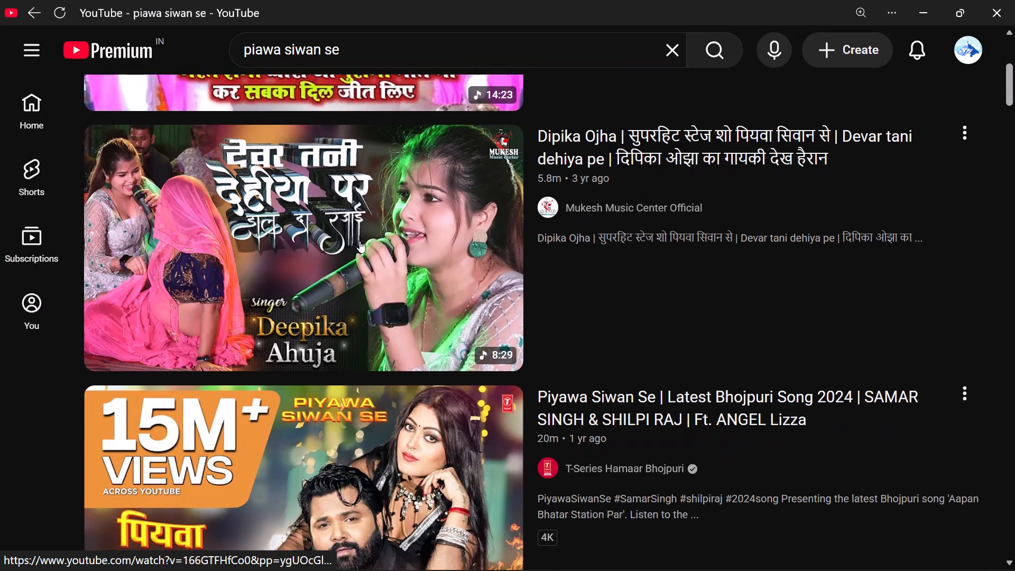
scroll(359, 241, "down", 4)
left_click(359, 241)
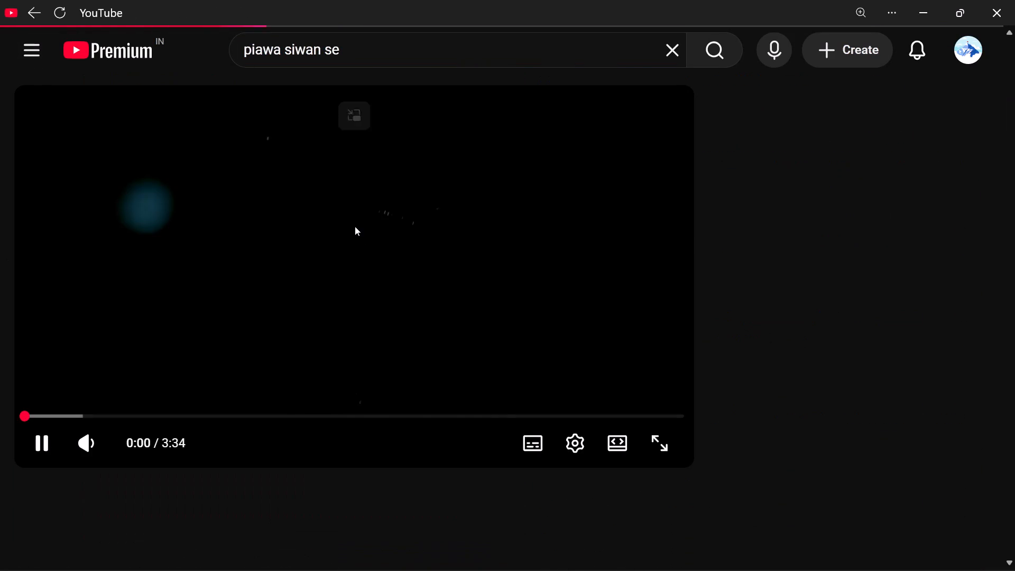
key("space")
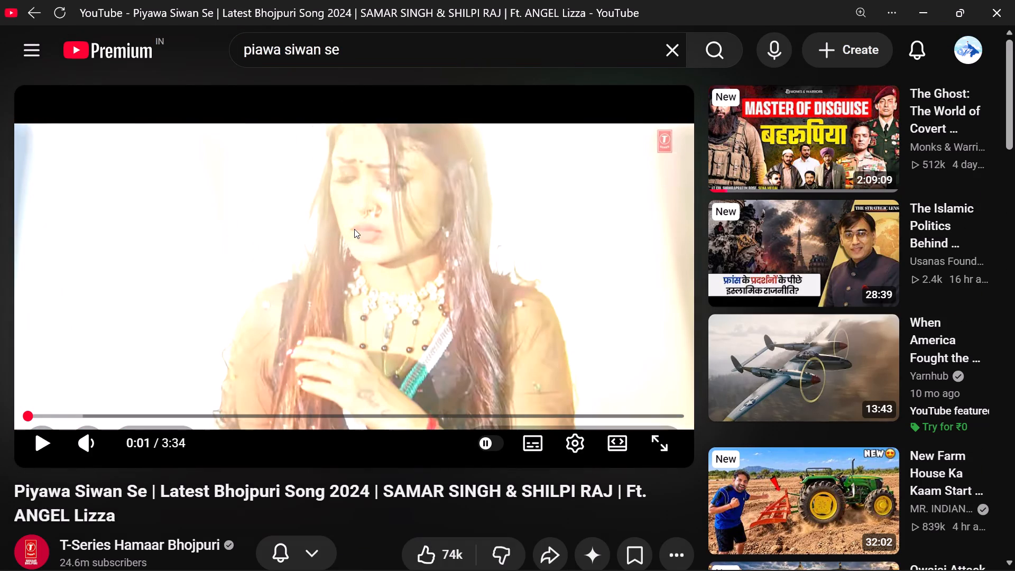
key("space")
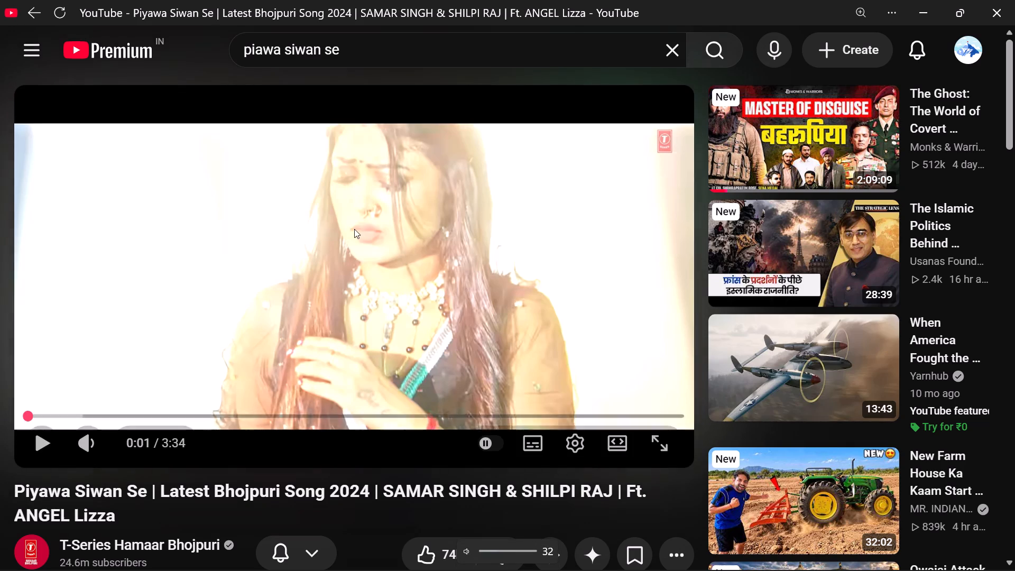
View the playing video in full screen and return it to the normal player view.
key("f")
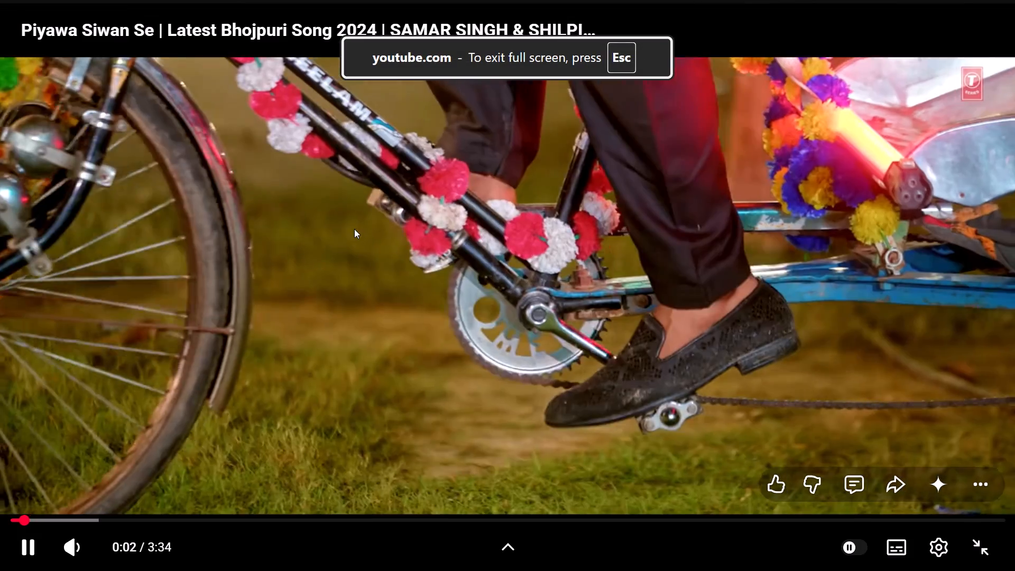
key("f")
Minimize the video window, leaving the song playing, and launch Canva.
left_click(930, 0)
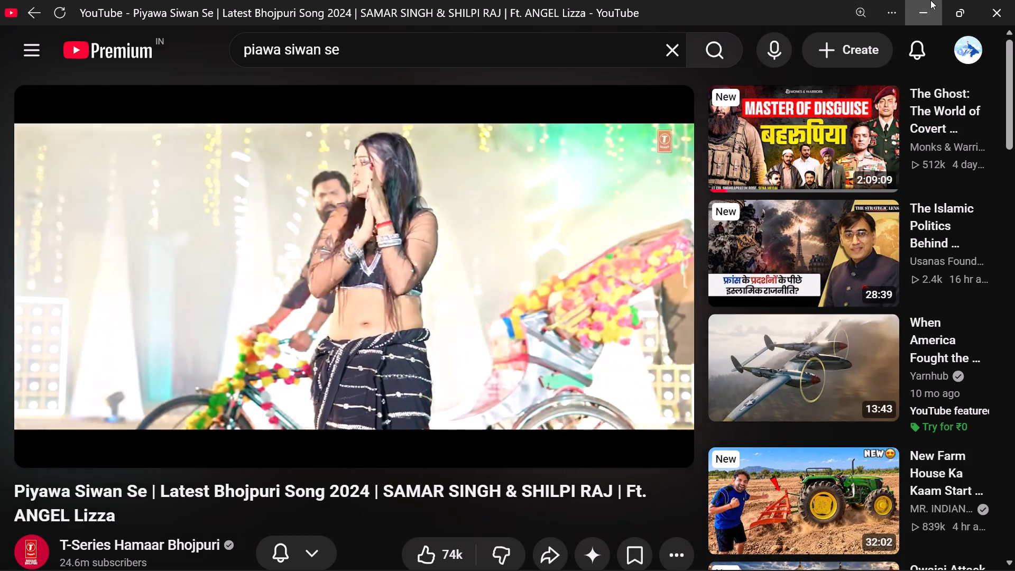
left_click(922, 2)
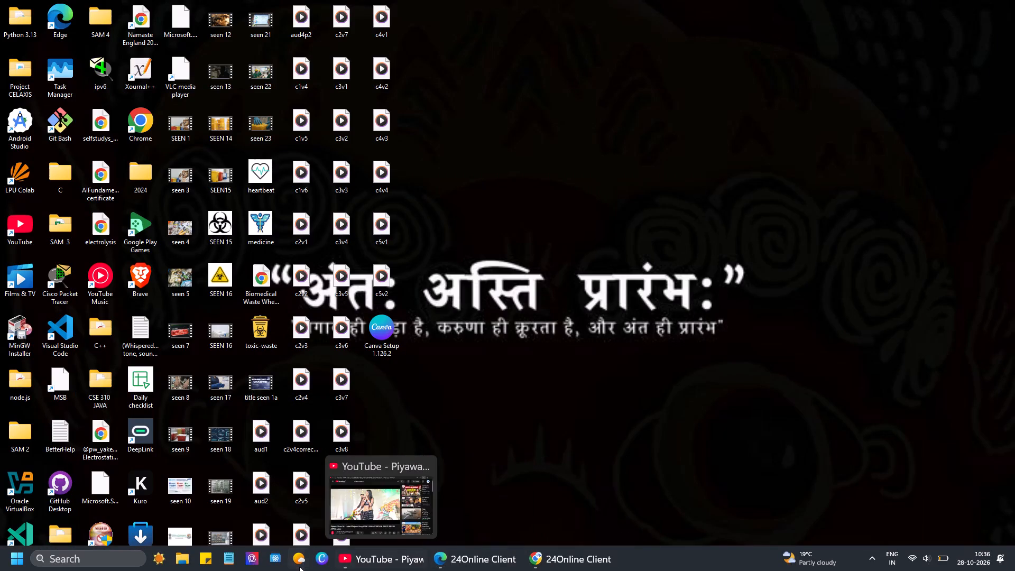
double_click(327, 558)
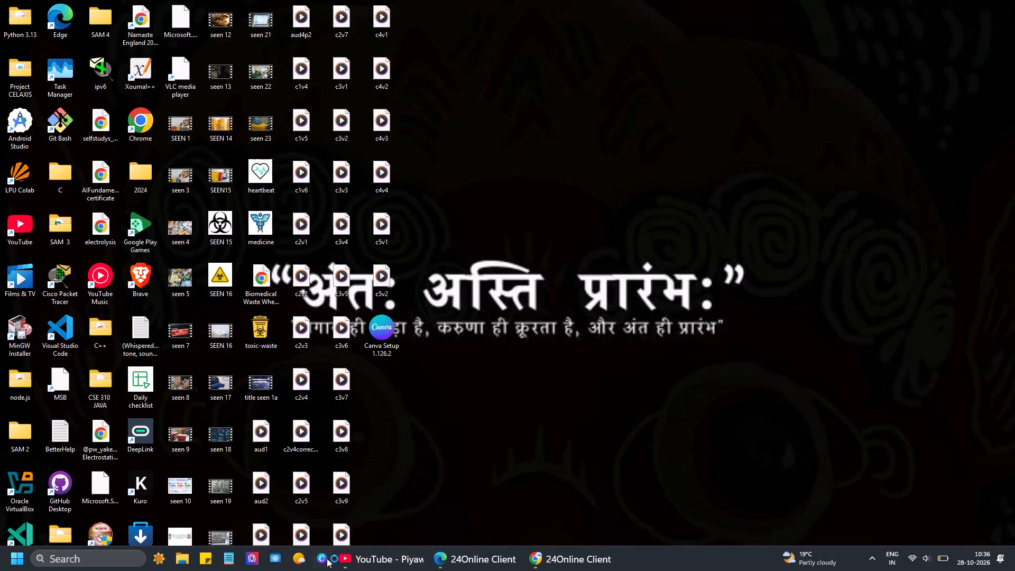
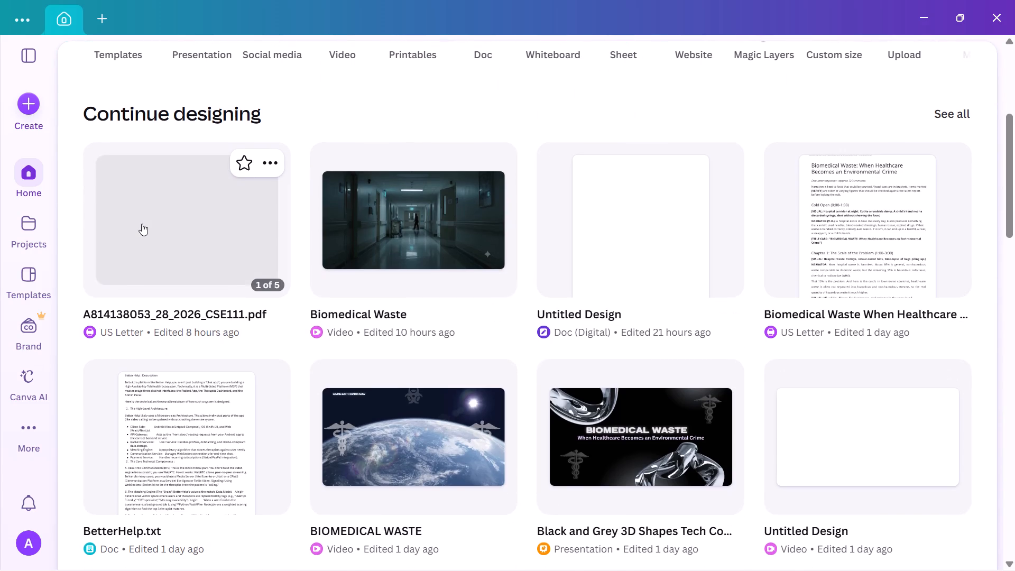
Open the five-page CSE111 PDF design from the recent designs.
scroll(142, 224, "down", 1)
left_click(196, 227)
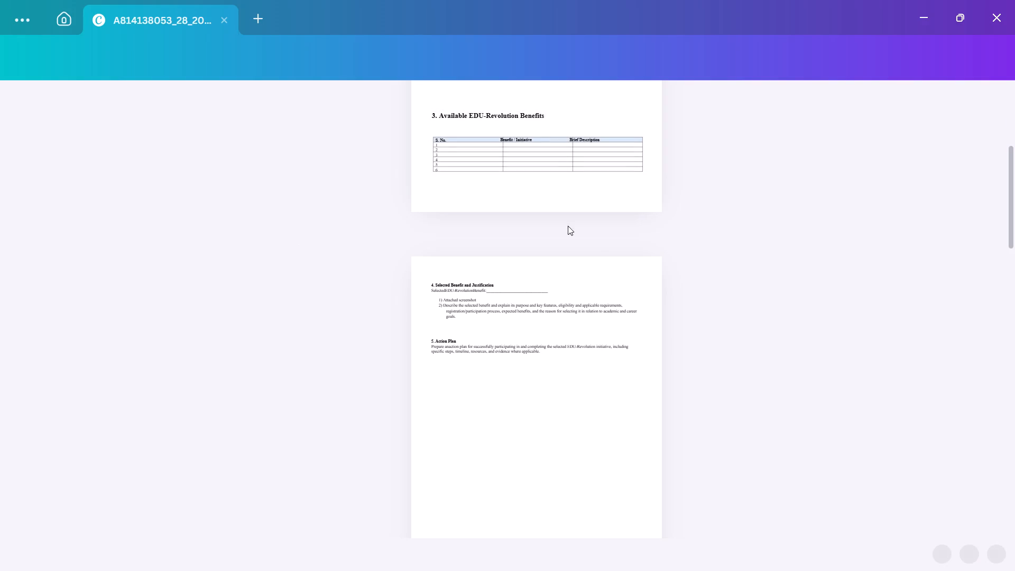
Look through all the pages of the document, from the benefits table on page 1 to the supporting evidence on page 5.
scroll(575, 223, "up", 7)
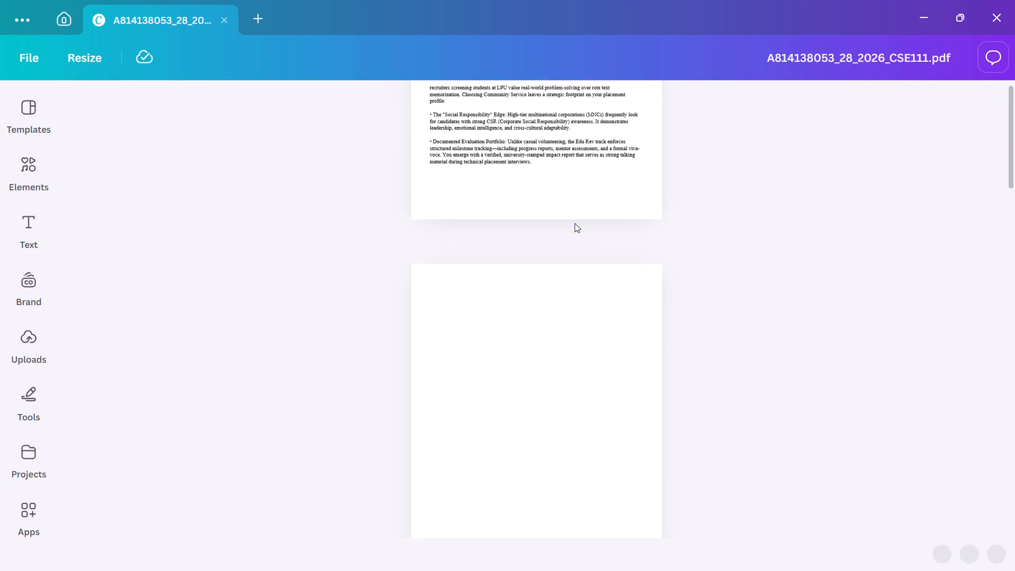
scroll(575, 223, "up", 1)
scroll(575, 223, "down", 3)
left_click(718, 190)
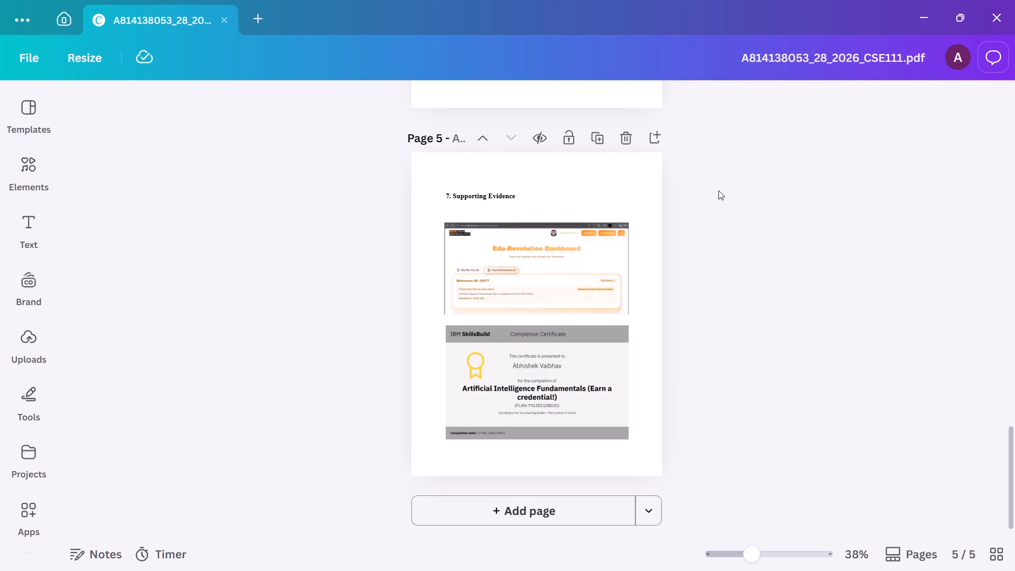
scroll(754, 310, "up", 5)
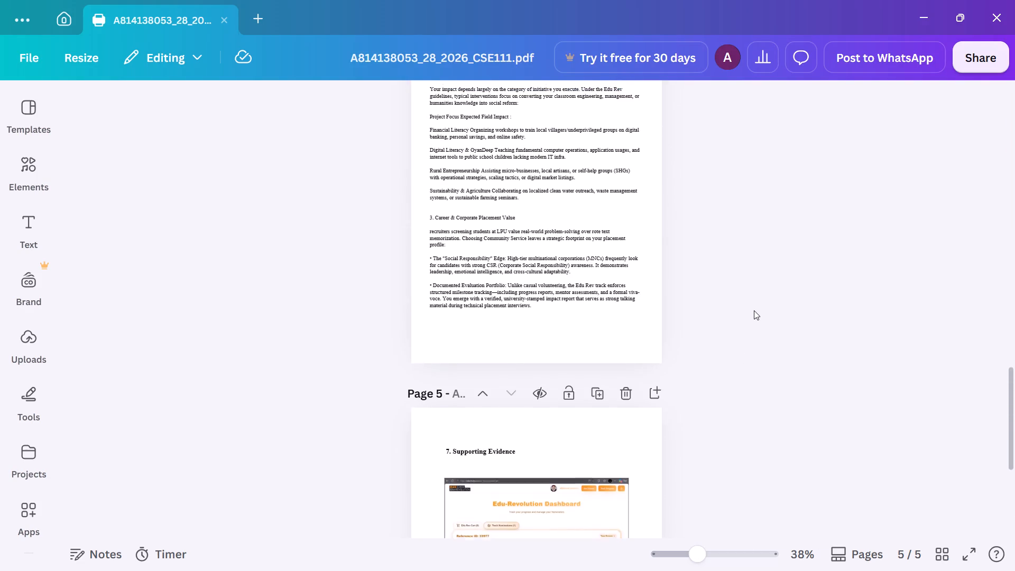
scroll(754, 310, "up", 9)
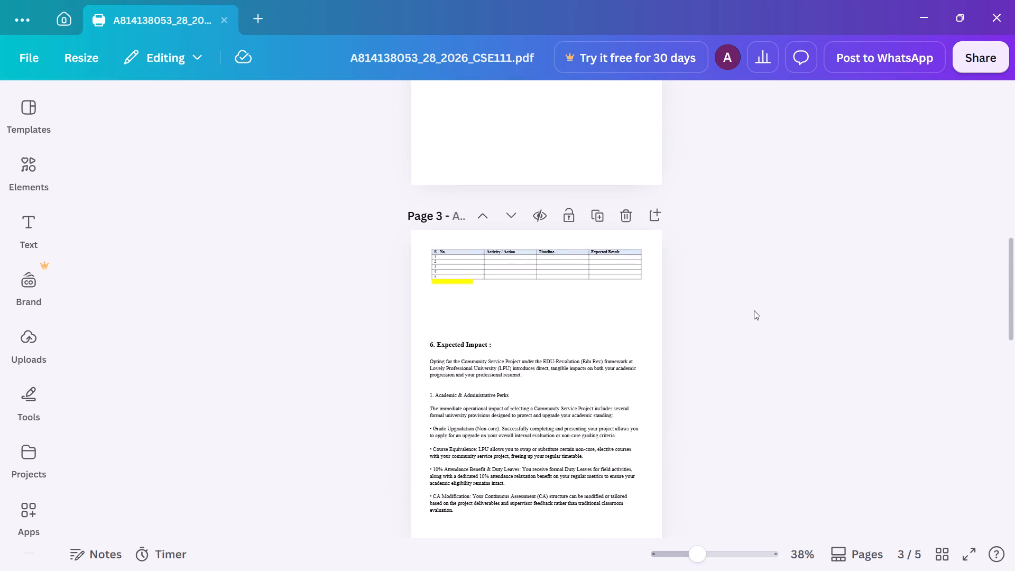
scroll(754, 310, "up", 3)
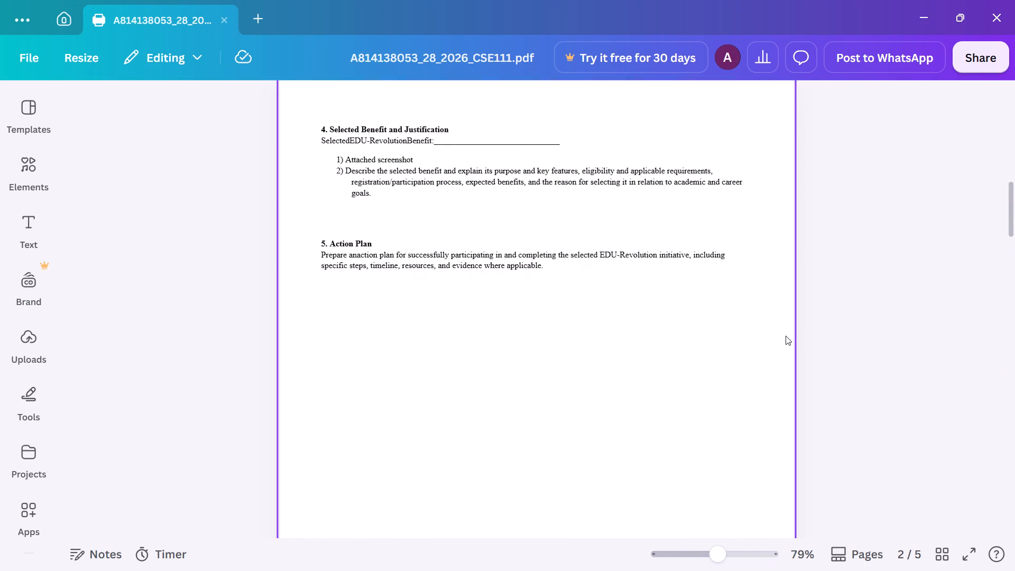
scroll(898, 124, "up", 4)
scroll(898, 124, "down", 1)
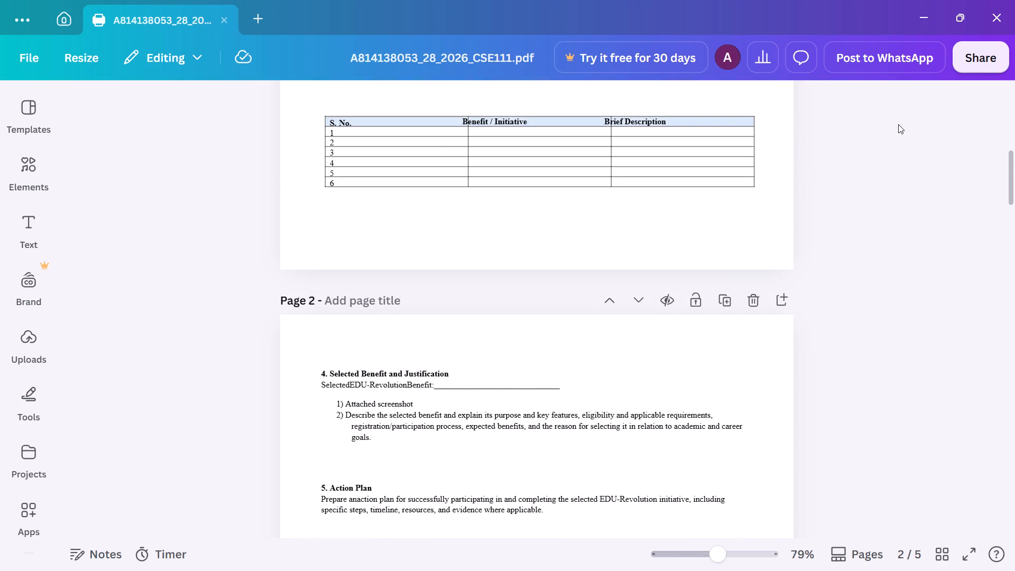
scroll(898, 124, "down", 7)
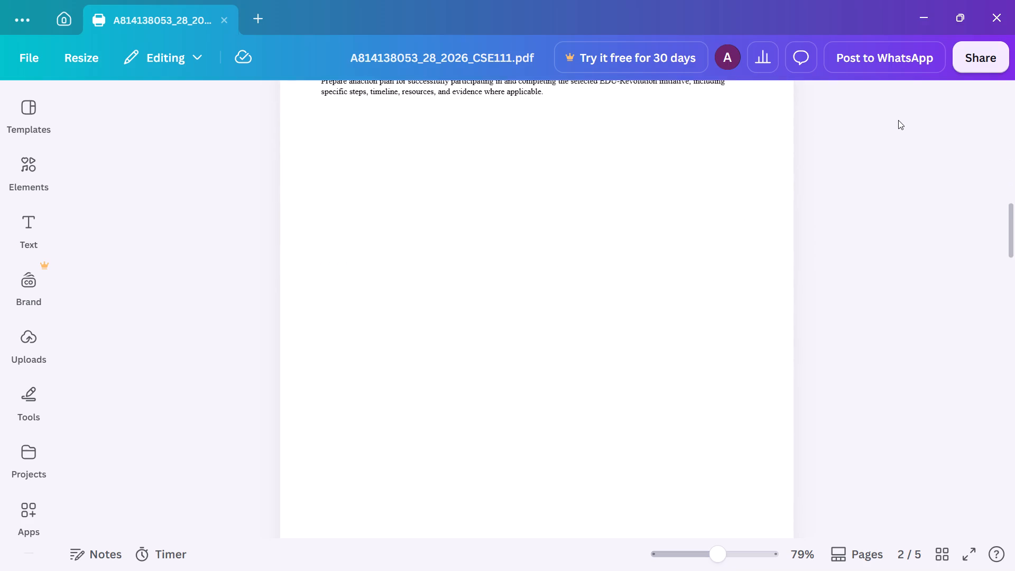
scroll(898, 120, "down", 10)
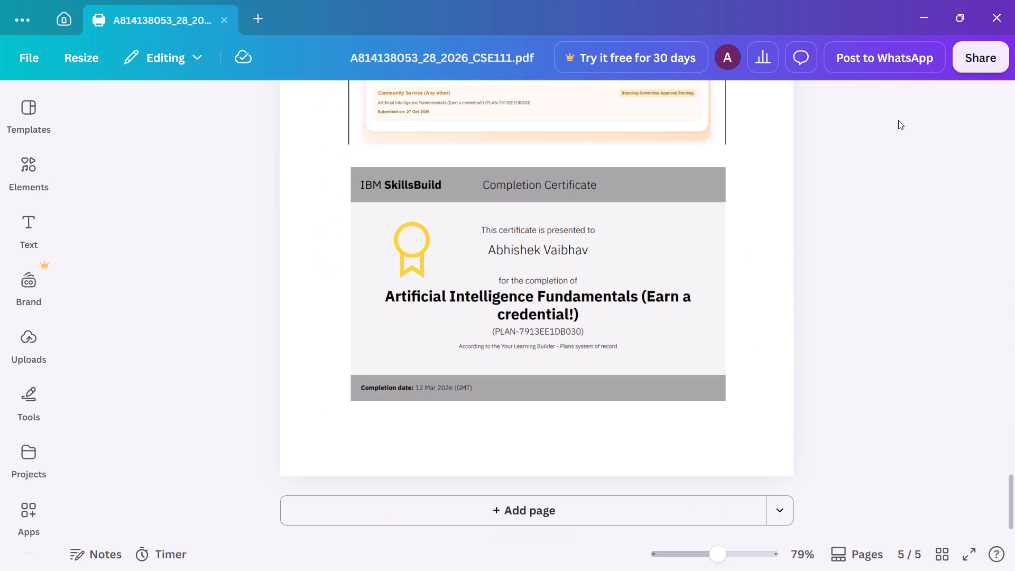
scroll(898, 120, "up", 2)
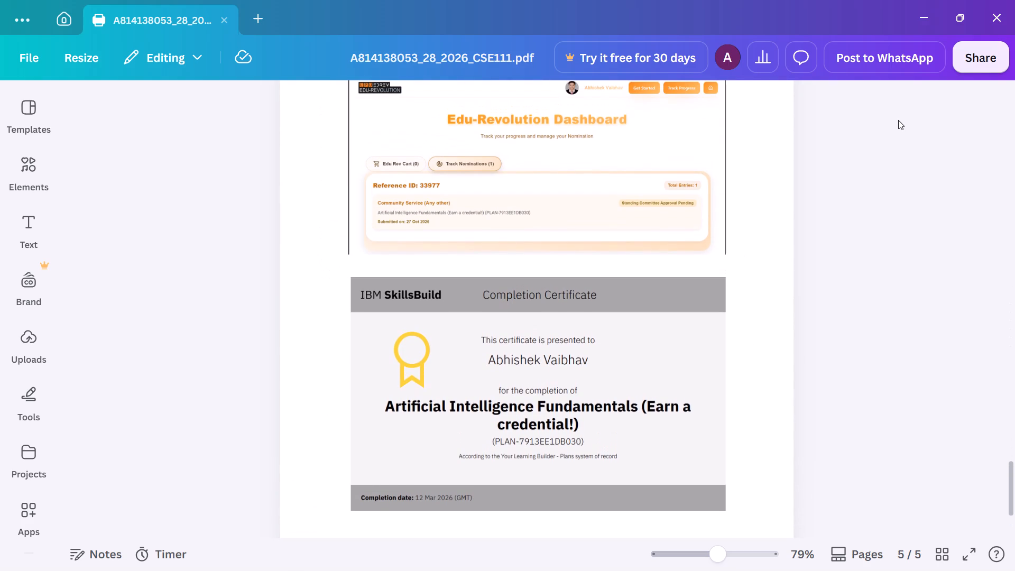
scroll(898, 120, "up", 8)
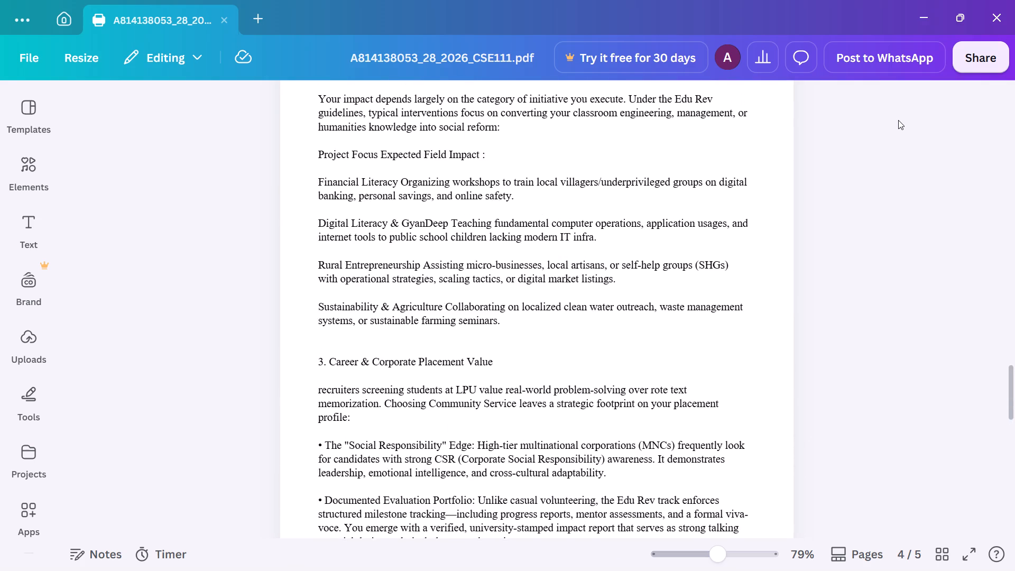
scroll(898, 120, "up", 13)
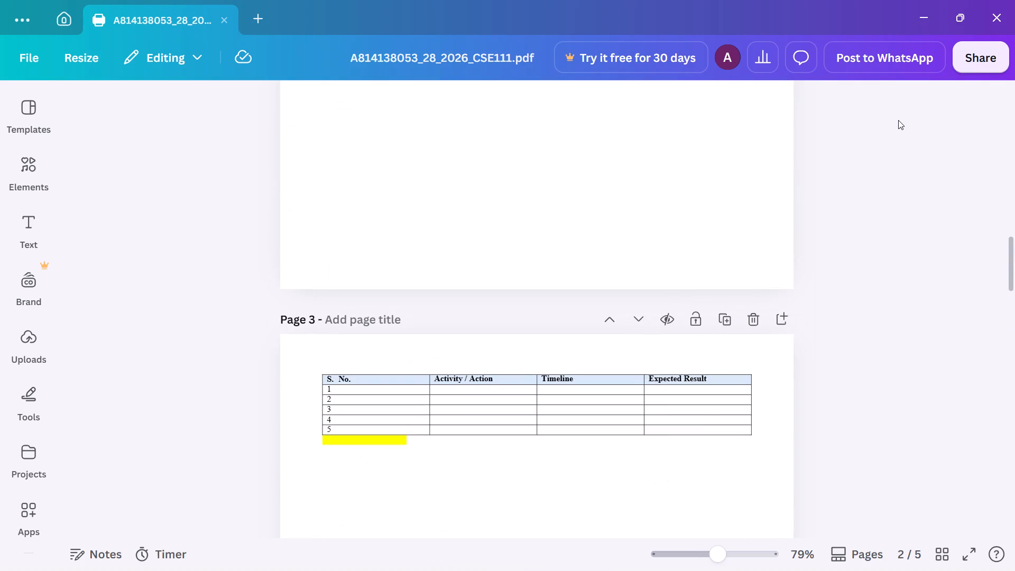
scroll(898, 120, "up", 7)
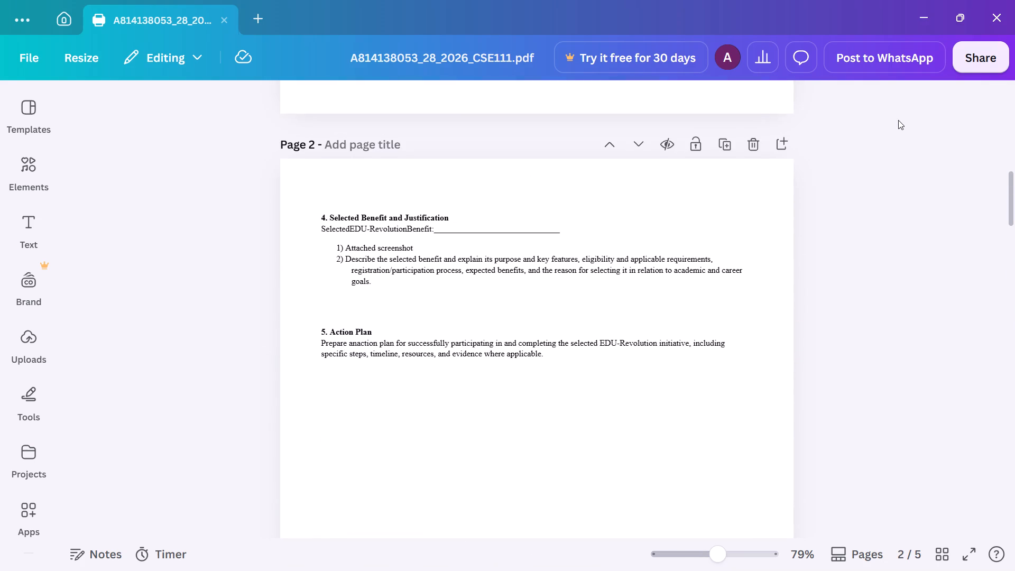
scroll(898, 120, "up", 1)
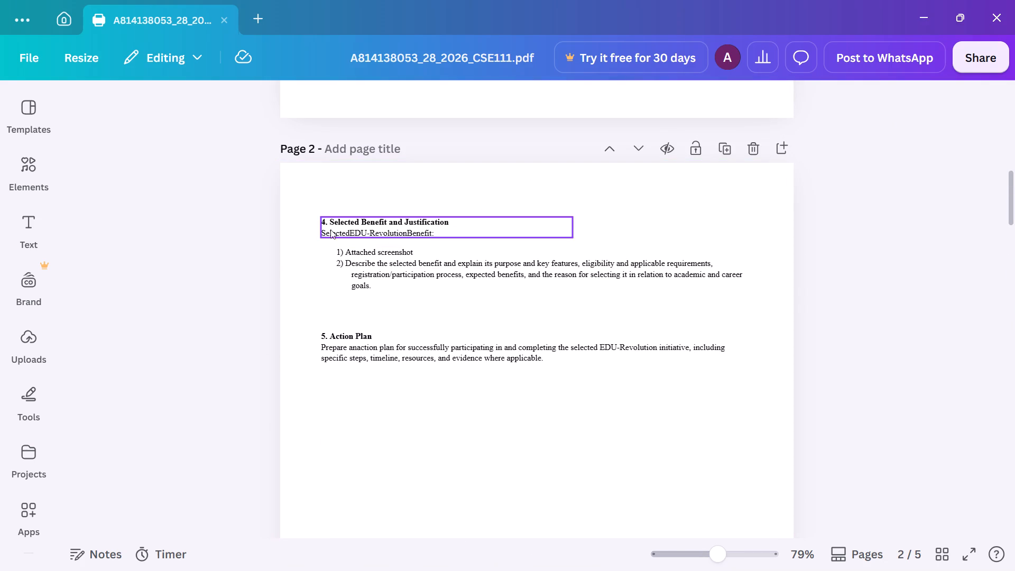
Select all the text blocks of sections 4 and 5 on page 2 and set their font size to 13.
scroll(351, 189, "right", 1)
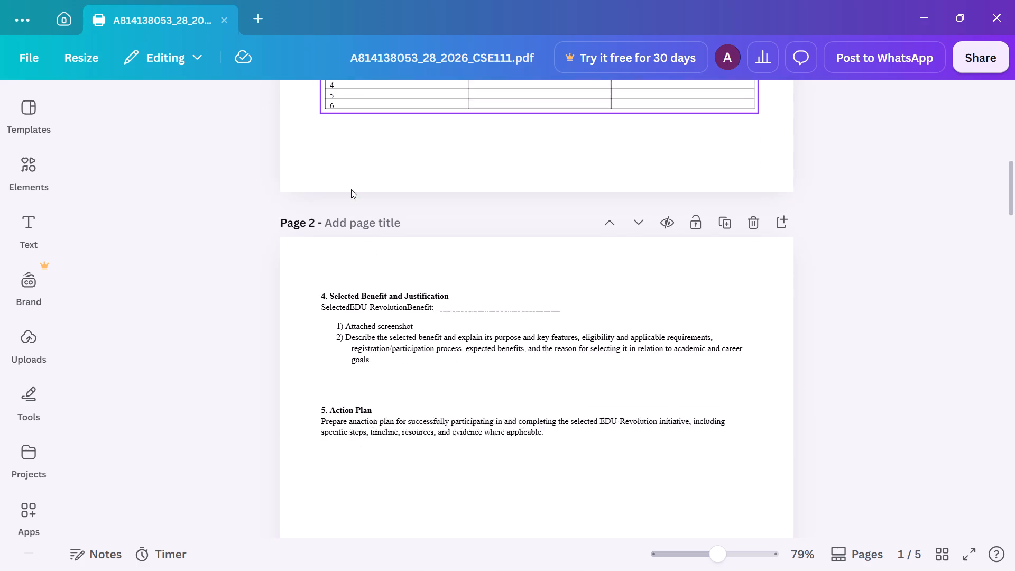
scroll(351, 189, "right", 1)
left_click_drag(299, 252, 532, 463)
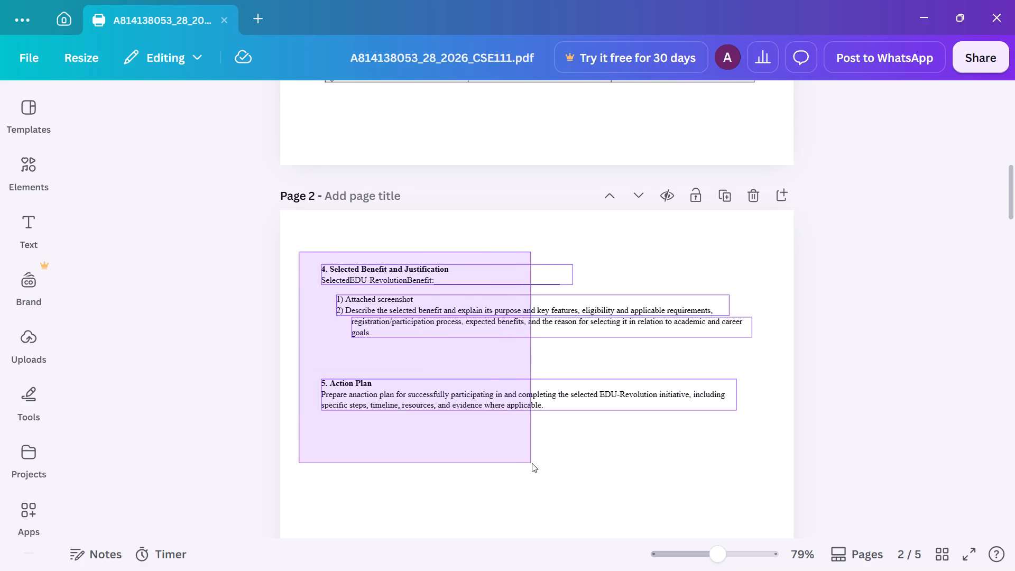
left_click_drag(532, 463, 531, 462)
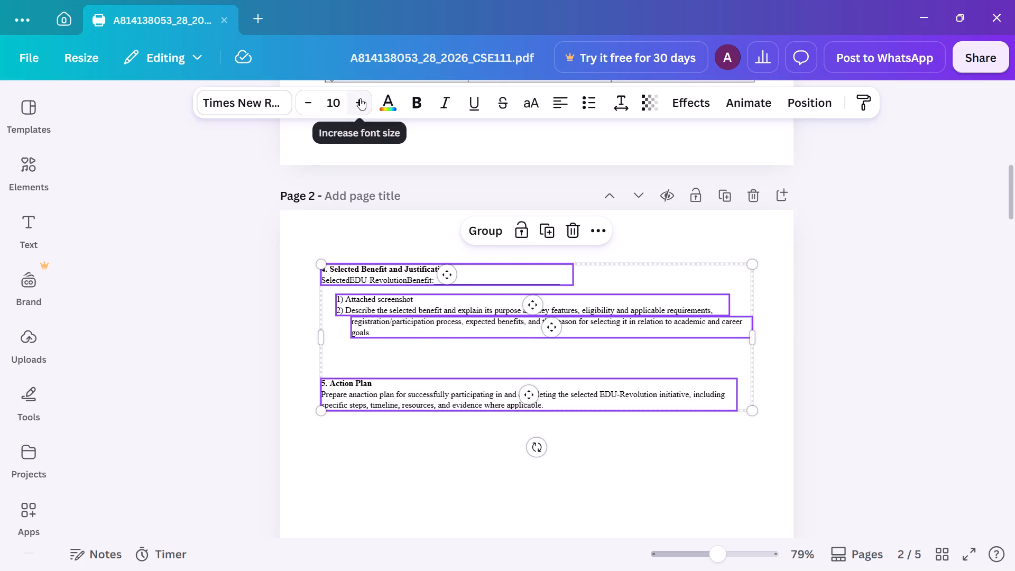
triple_click(360, 98)
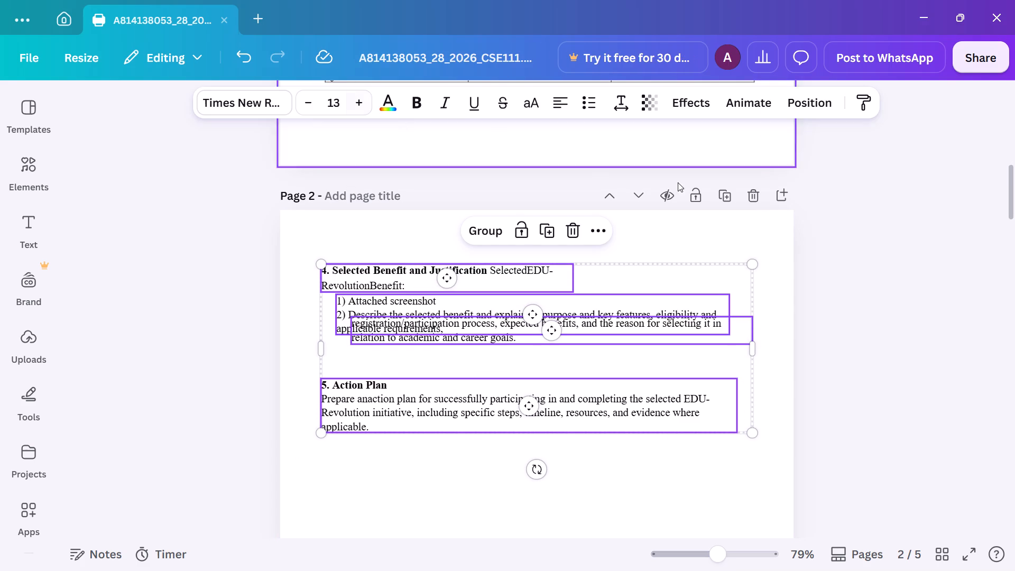
left_click(853, 237)
left_click(853, 237)
Move the Action Plan, registration/participation and numbered-list text blocks down page 2, spacing them apart so they do not overlap.
scroll(853, 237, "down", 3)
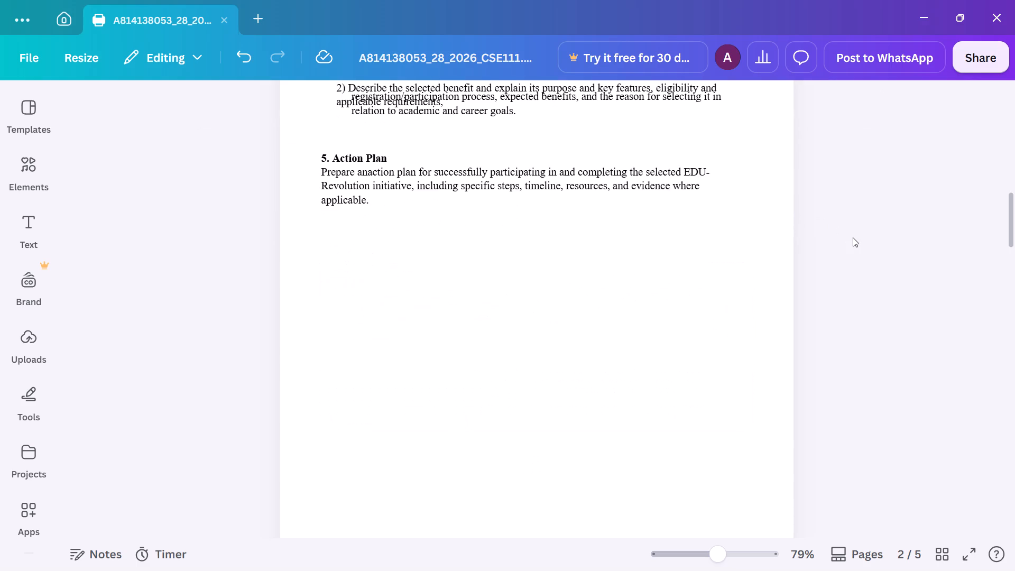
left_click_drag(533, 168, 518, 395)
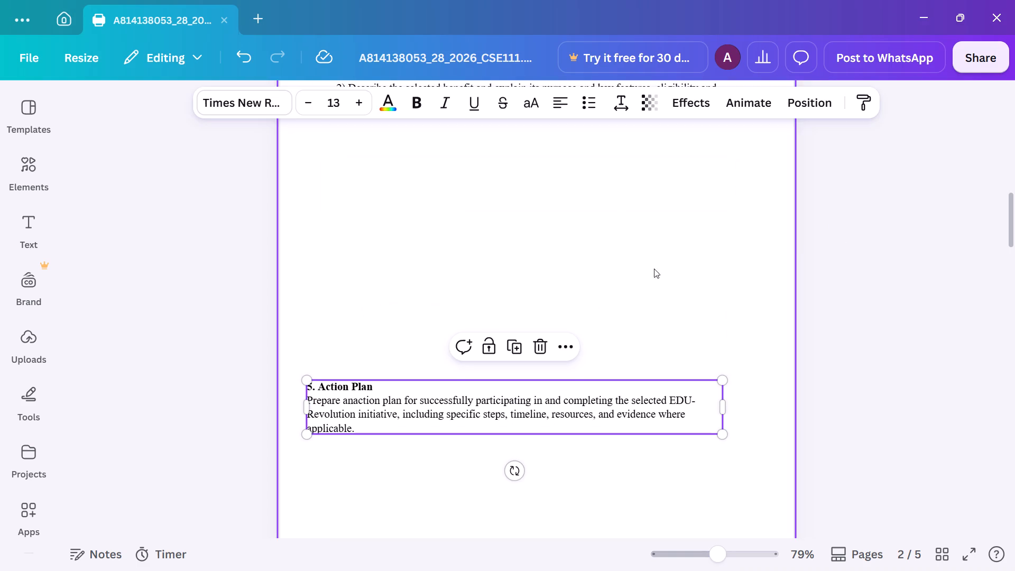
left_click(858, 235)
scroll(858, 235, "up", 3)
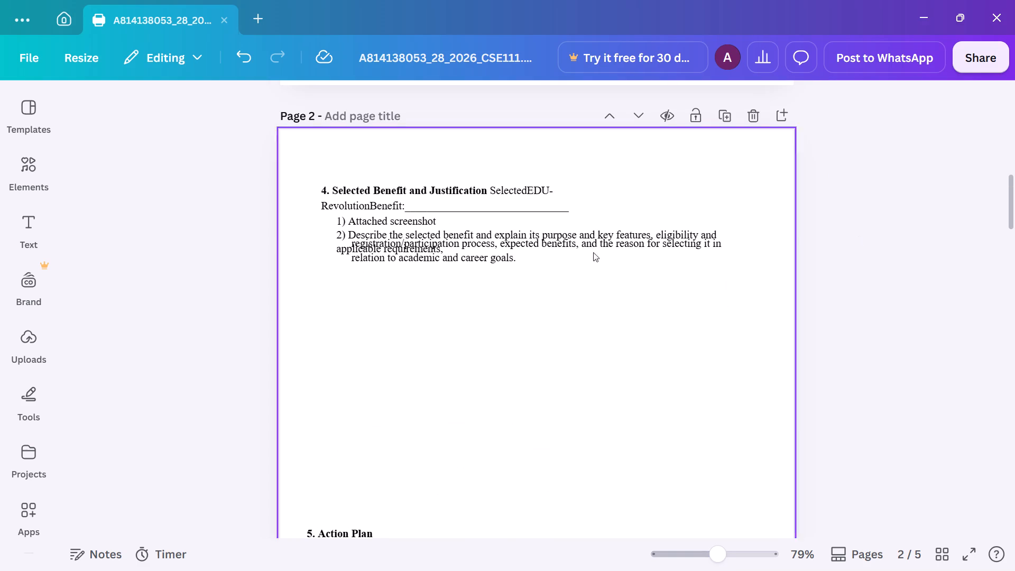
left_click_drag(539, 255, 503, 452)
left_click_drag(568, 233, 553, 363)
Reposition the "4. Selected Benefit and Justification" text block at the upper margin of page 2.
left_click_drag(508, 204, 508, 262)
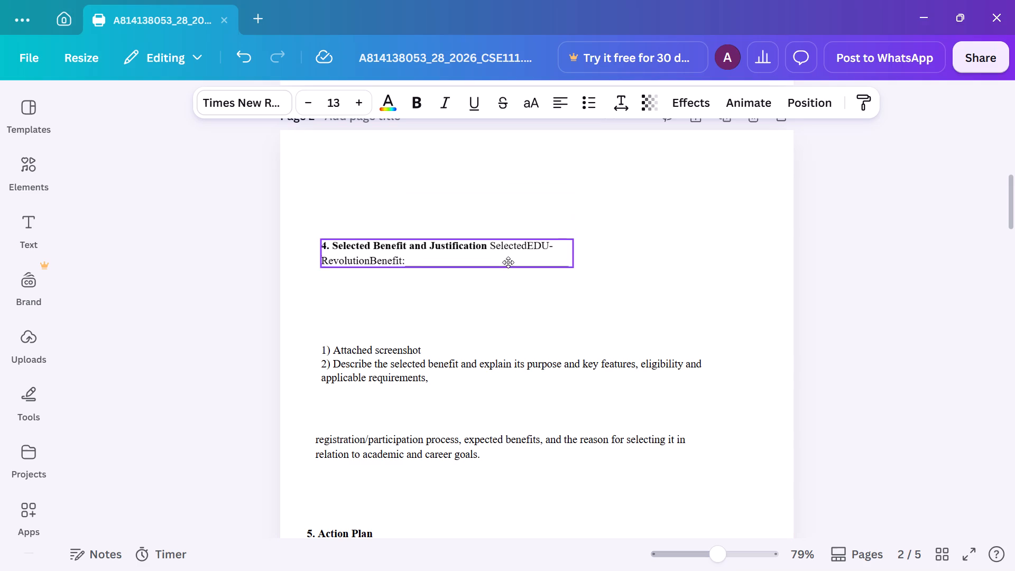
left_click_drag(508, 262, 516, 214)
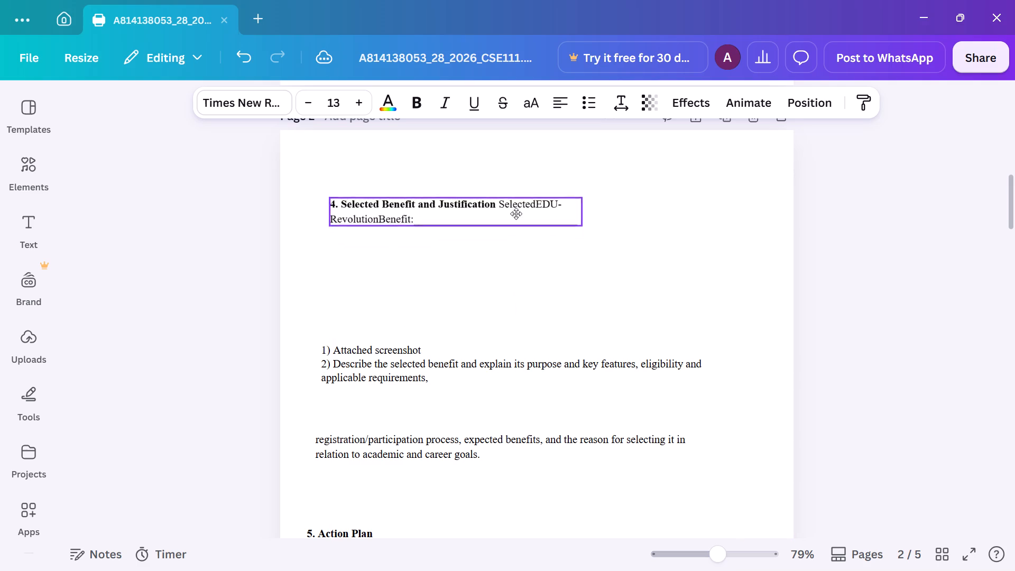
left_click_drag(516, 214, 517, 209)
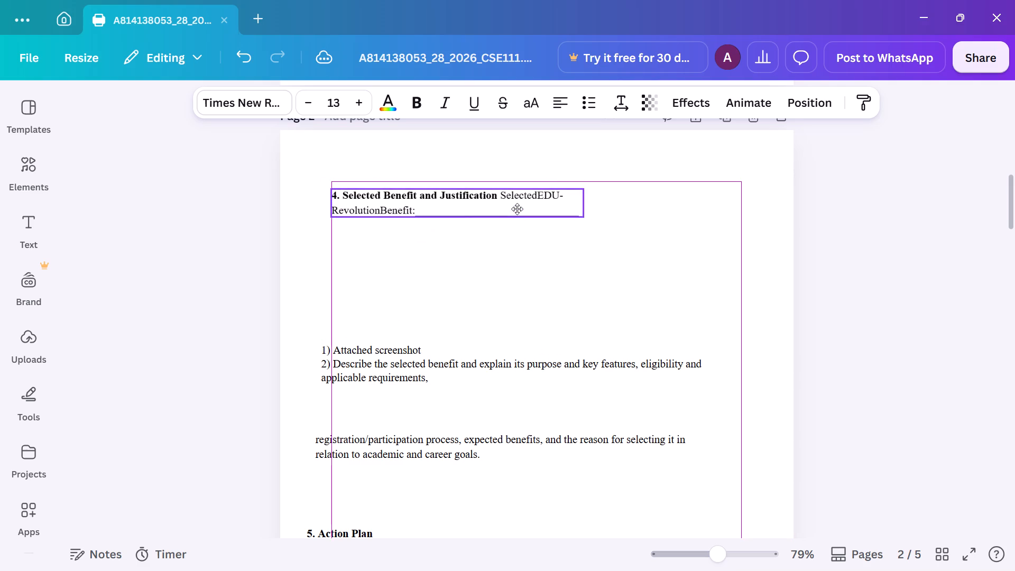
left_click_drag(517, 209, 516, 201)
left_click(872, 187)
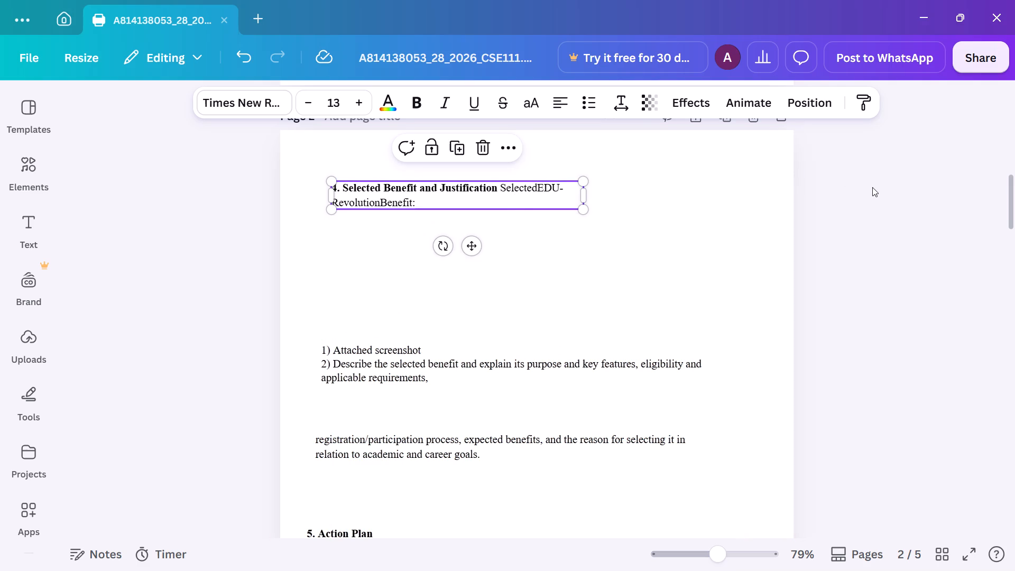
Insert a line break after the "4. Selected Benefit and Justification" heading so the benefit field starts on its own line.
double_click(466, 194)
left_click(495, 188)
key("Return")
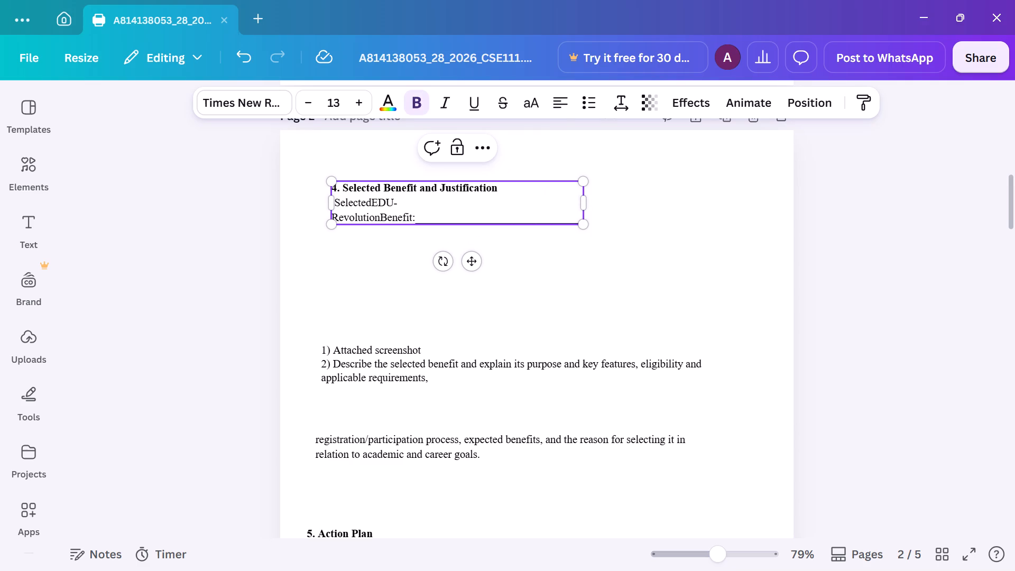
Remove the hyphen between "SelectedEDU" and "RevolutionBenefit" in the section 4 text.
left_click(334, 216)
key("BackSpace")
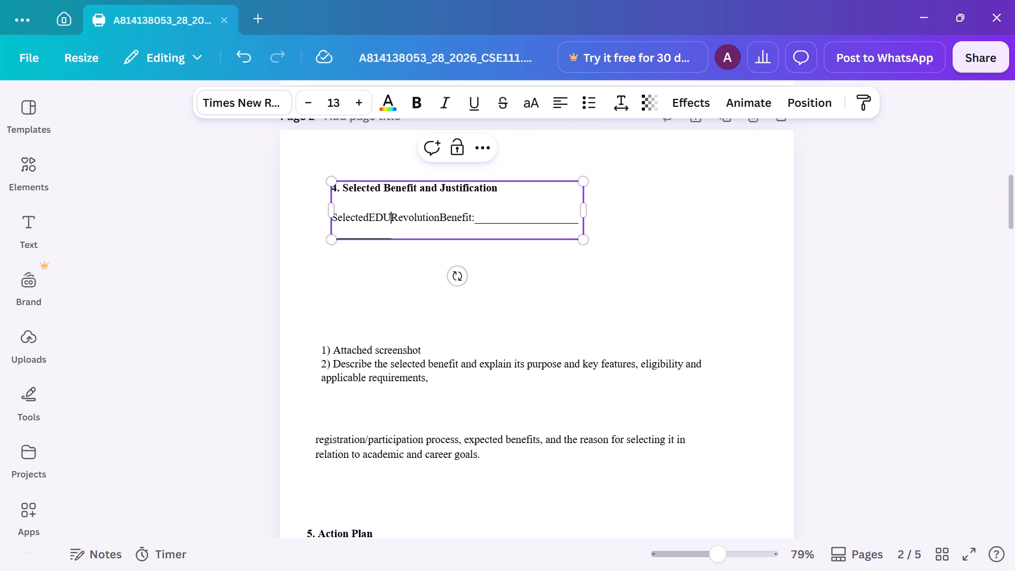
key("space")
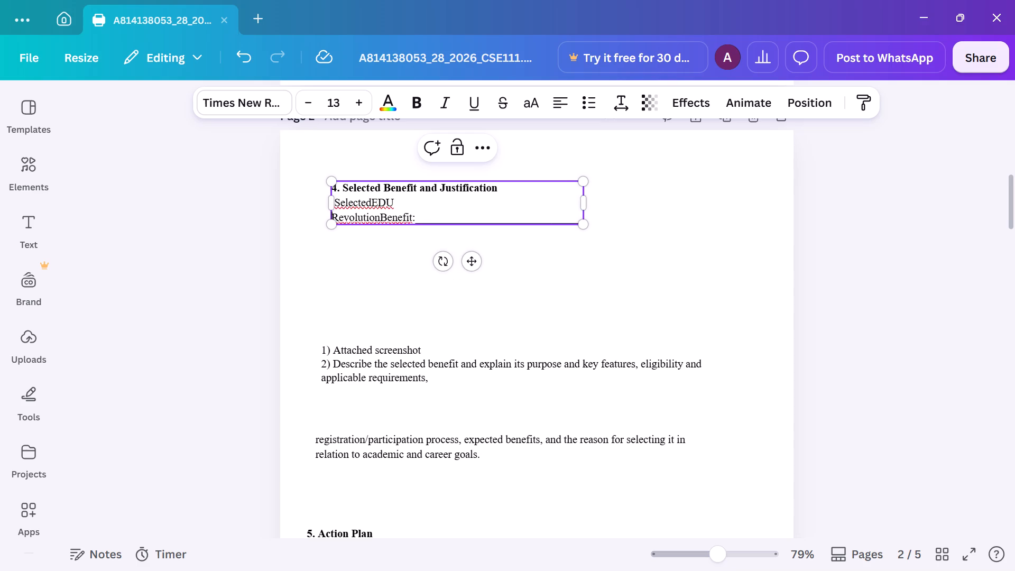
key("BackSpace")
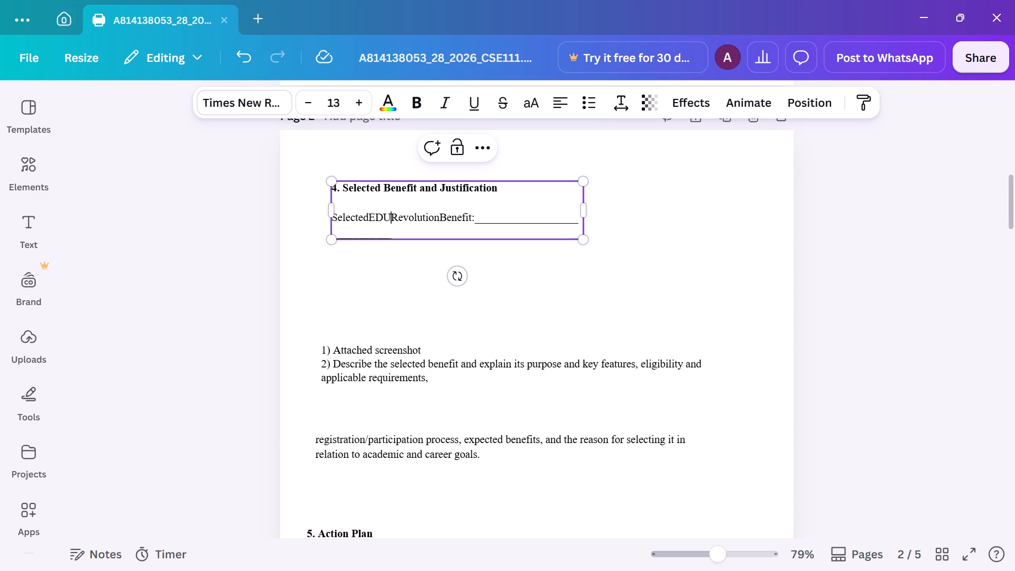
Widen the section 4 text box to about 5.6 so the benefit label and its blank underline fit on one line.
left_click_drag(585, 210, 674, 196)
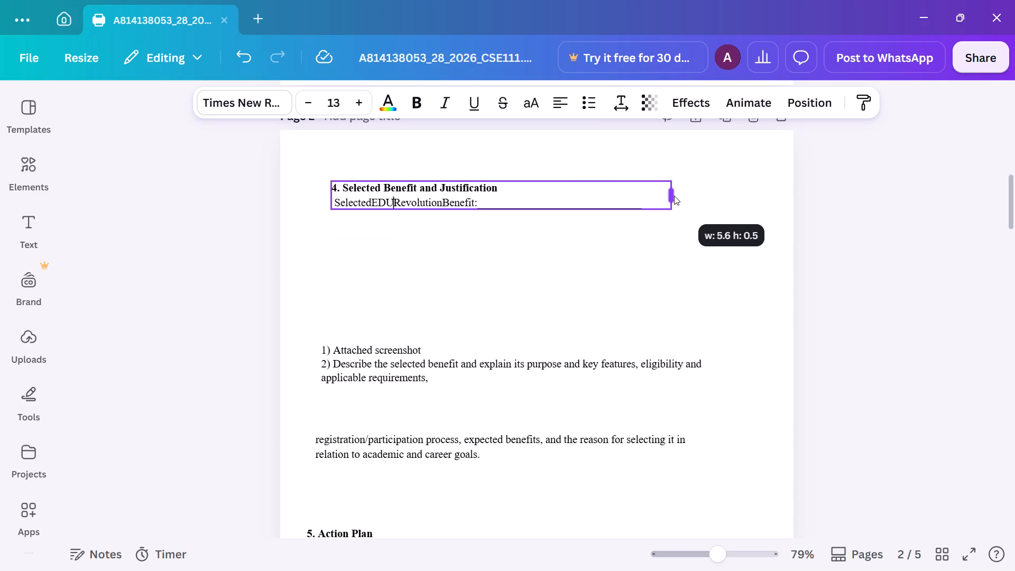
left_click_drag(674, 196, 676, 251)
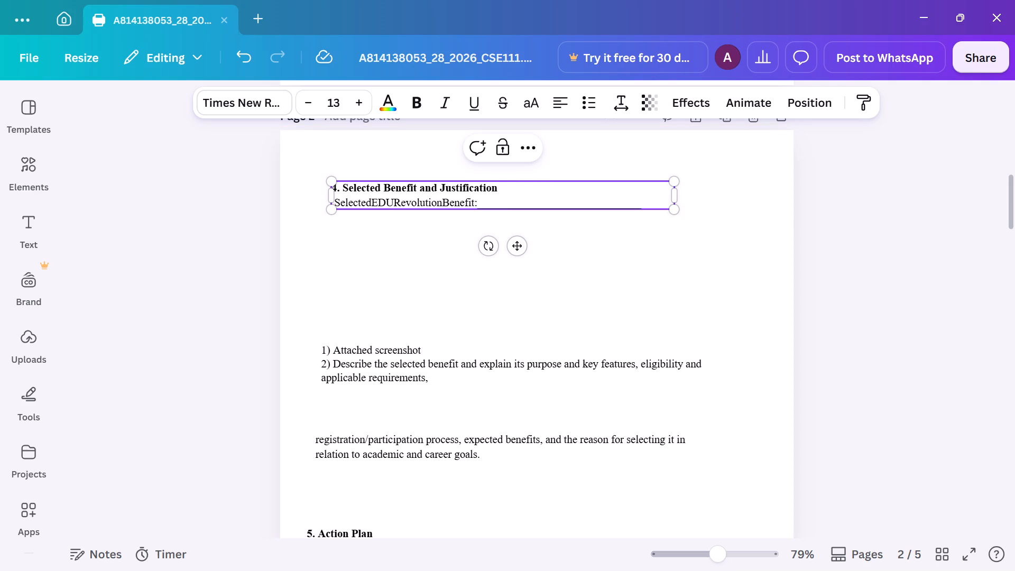
Add one empty line between the section 4 heading and the "SelectedEDURevolutionBenefit" line.
left_click(517, 191)
key("Return")
key("Return")
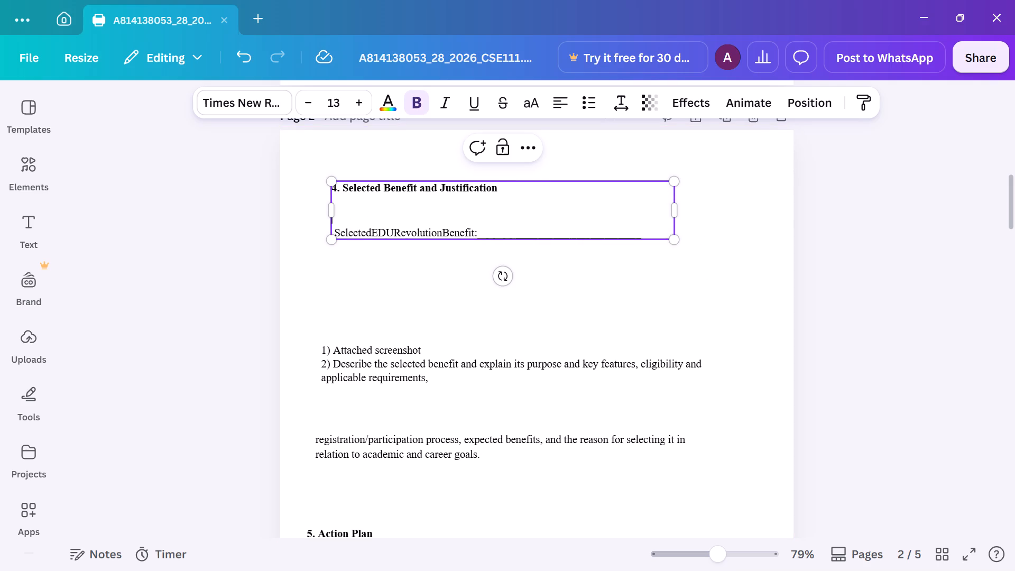
key("BackSpace")
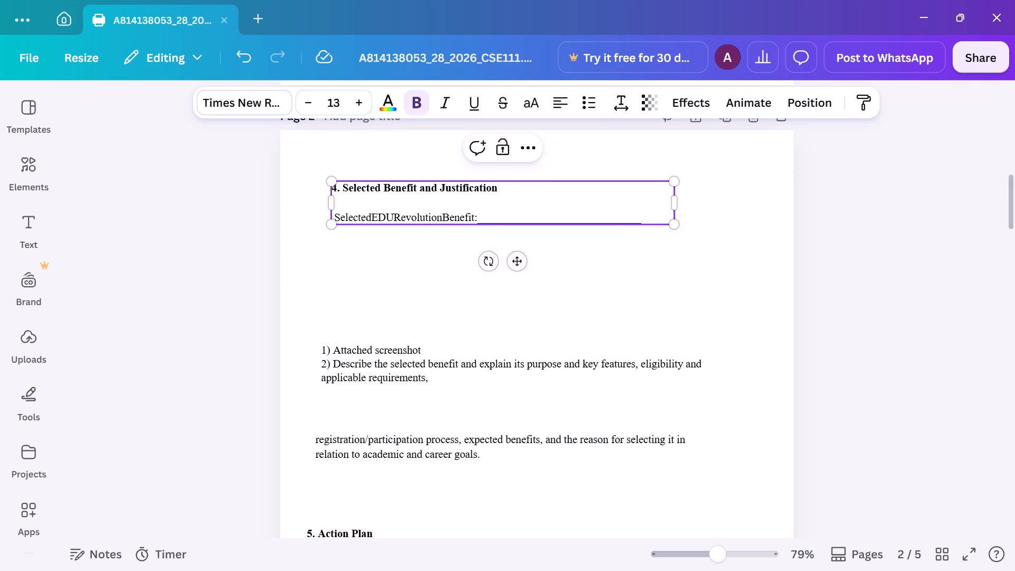
Set the font size of the "4. Selected Benefit and Justification" heading to 17.
left_click_drag(511, 186, 313, 192)
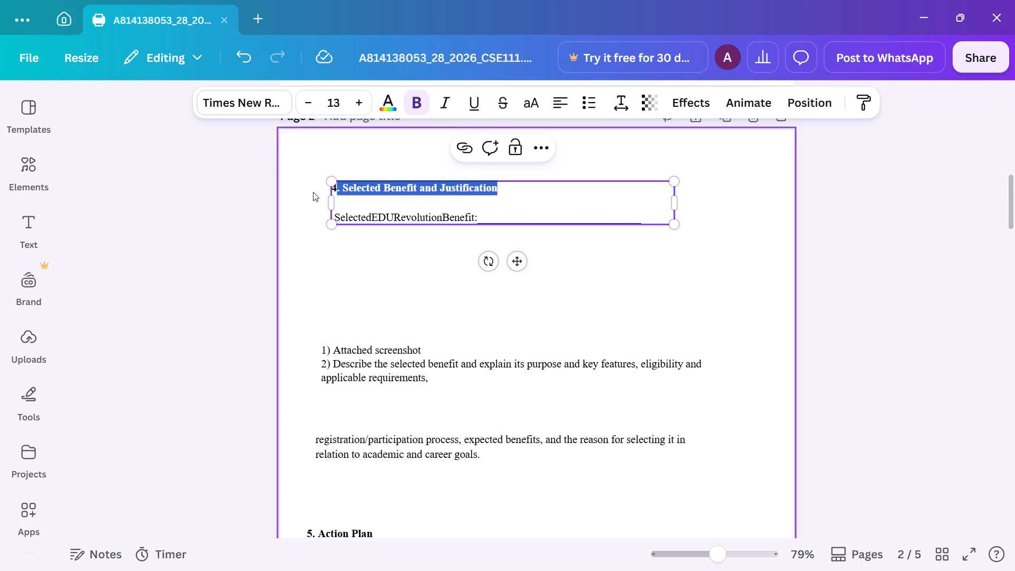
left_click(547, 184)
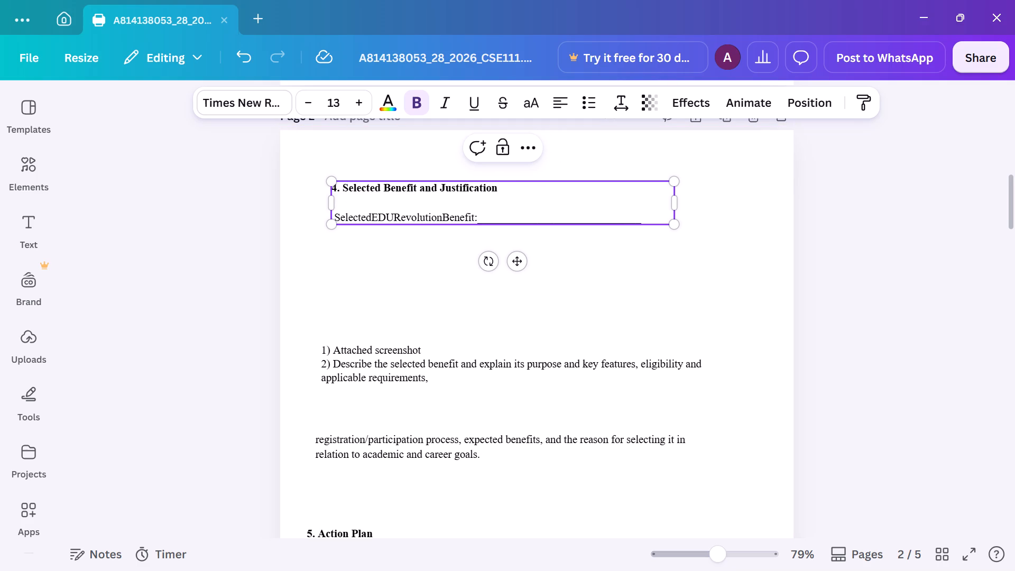
left_click(529, 192)
left_click_drag(529, 192, 331, 188)
left_click(356, 99)
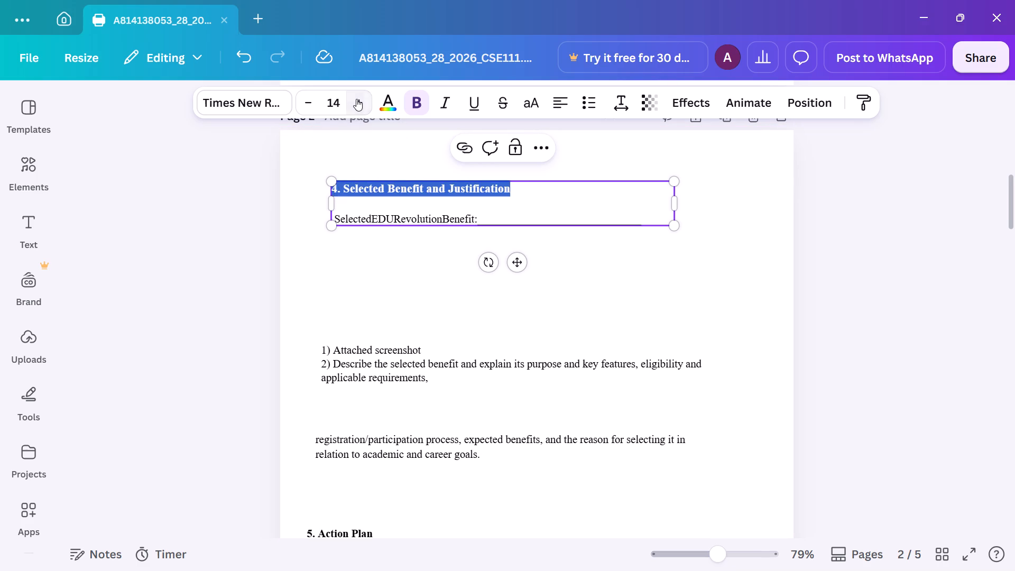
left_click(356, 99)
left_click(356, 99)
left_click(356, 99)
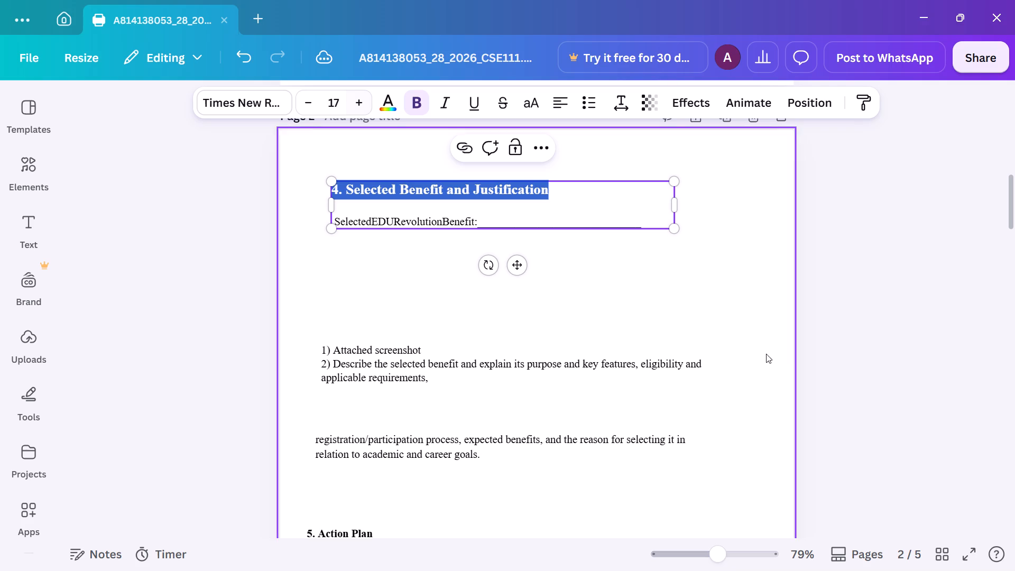
left_click(919, 356)
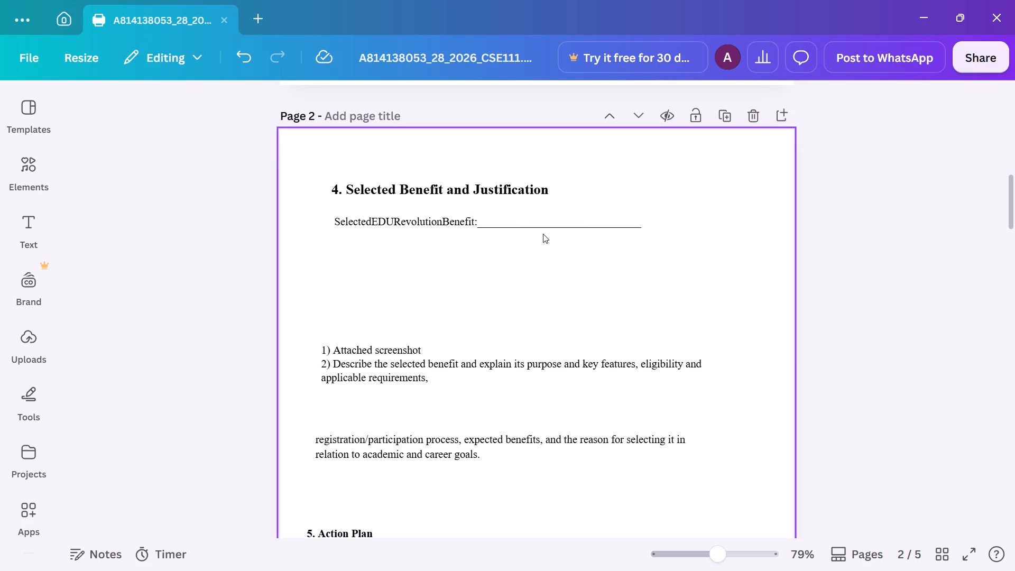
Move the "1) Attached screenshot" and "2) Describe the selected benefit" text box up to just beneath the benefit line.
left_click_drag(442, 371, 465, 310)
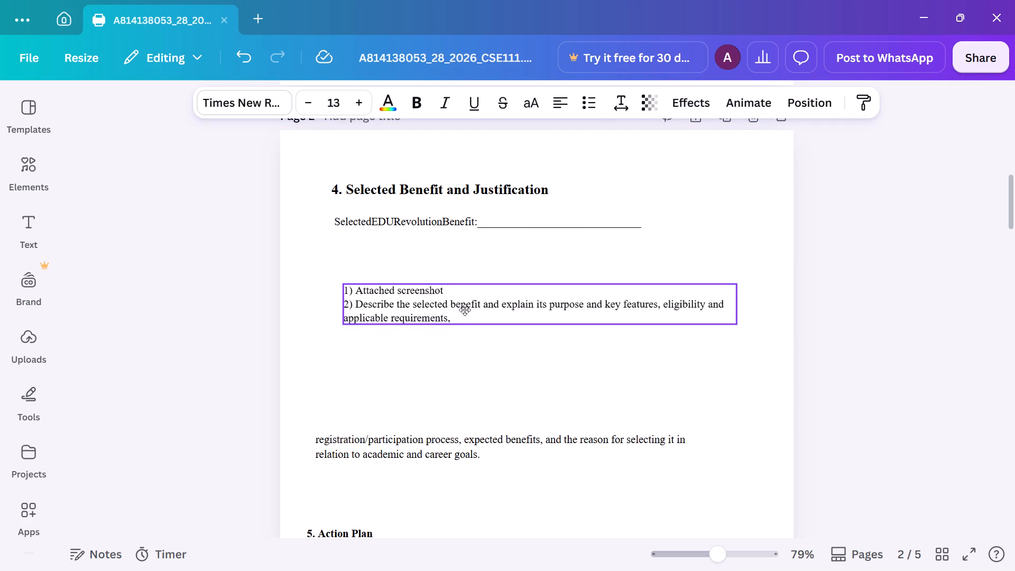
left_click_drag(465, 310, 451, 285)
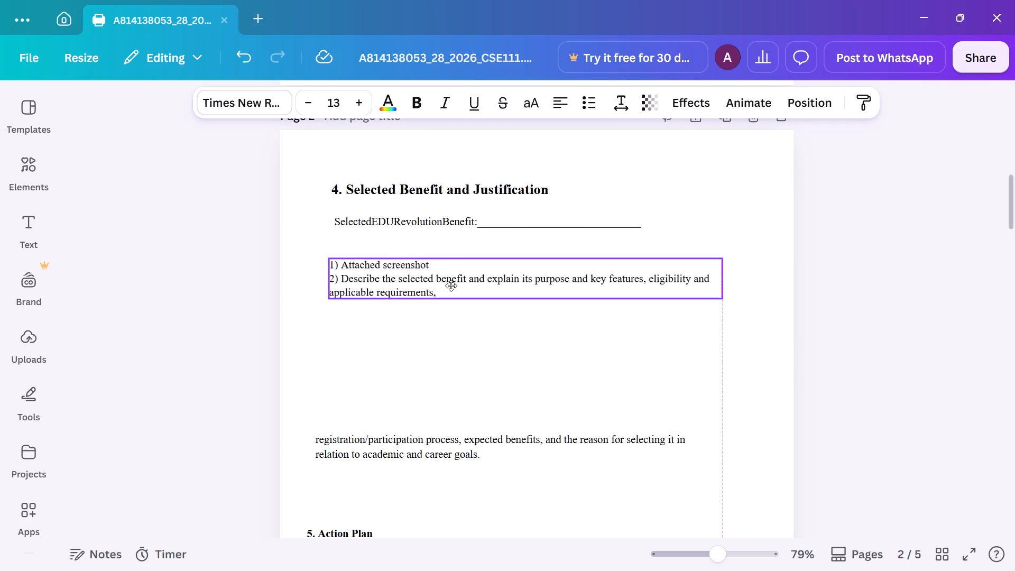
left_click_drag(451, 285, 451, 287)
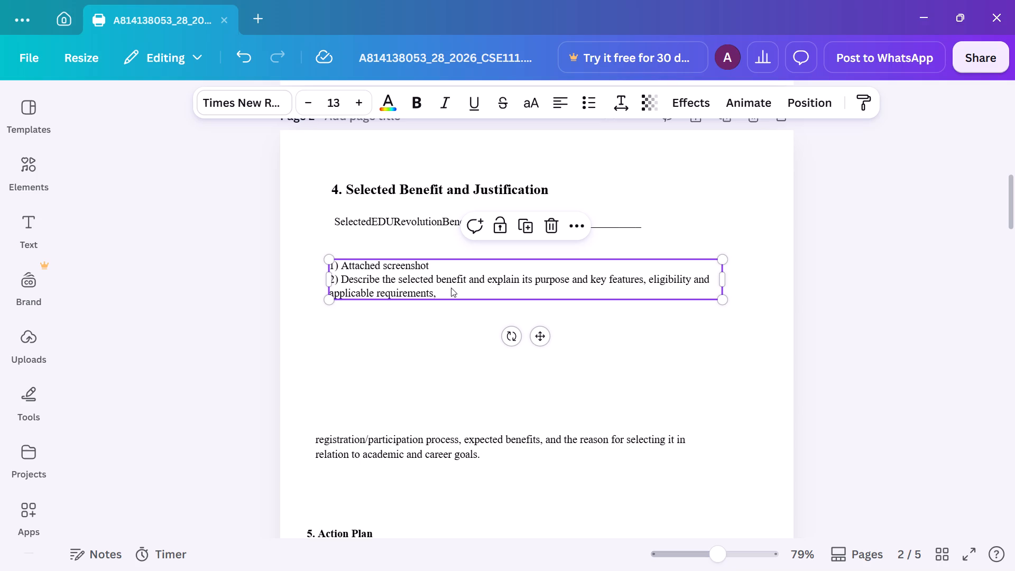
Cut the text box containing the "1) Attached screenshot" and "2) Describe the selected benefit" instructions from page 2.
key("ctrl+x")
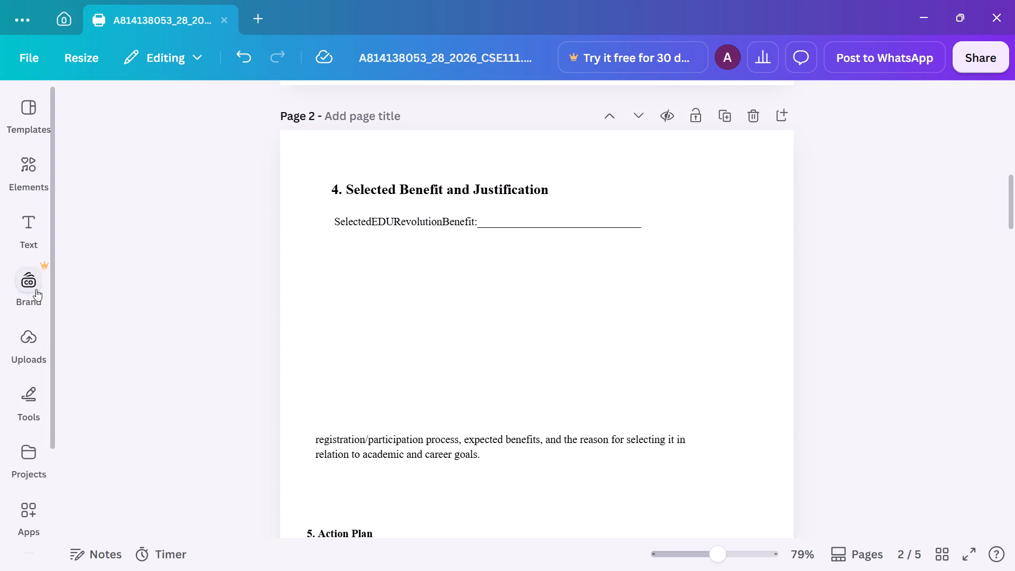
Add a body text box to page 2 and replace its placeholder with "Community service".
left_click(21, 228)
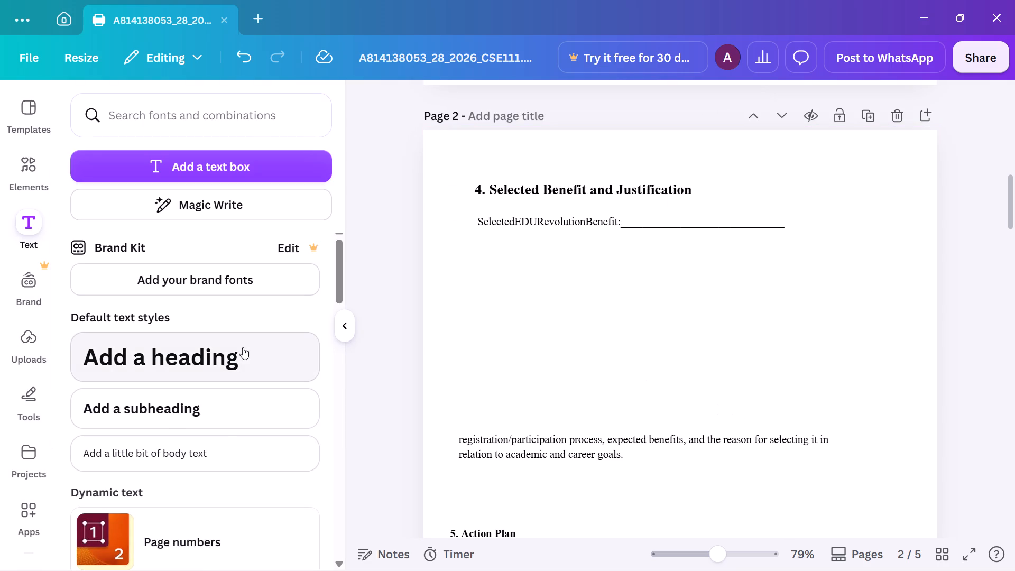
left_click(227, 450)
left_click(705, 355)
key("BackSpace")
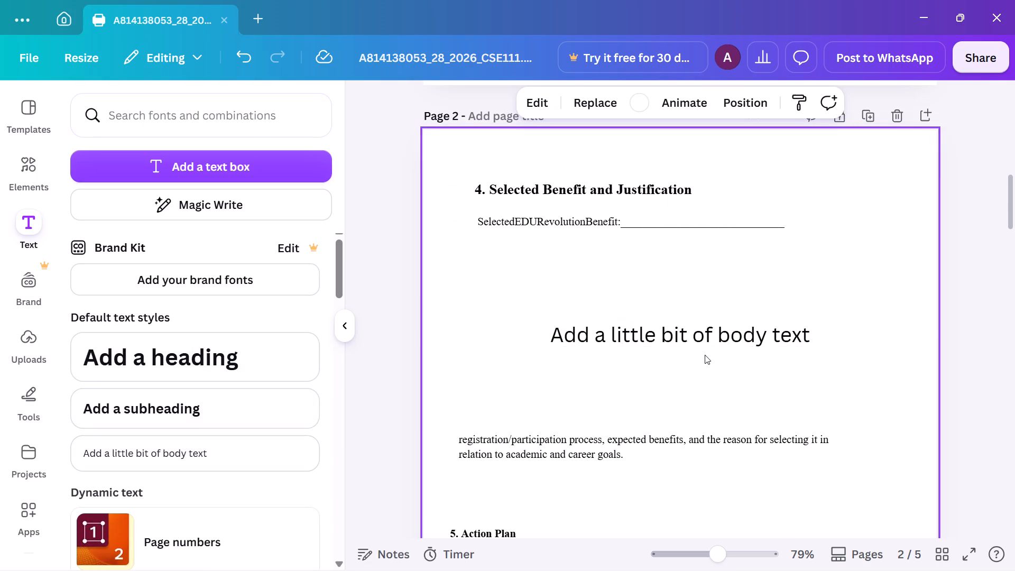
double_click(726, 337)
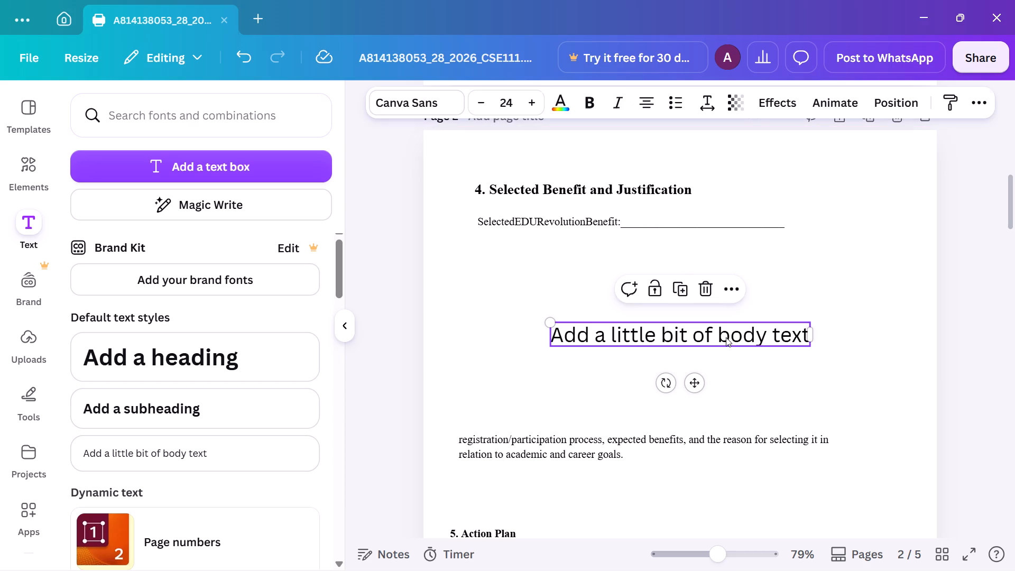
key("BackSpace")
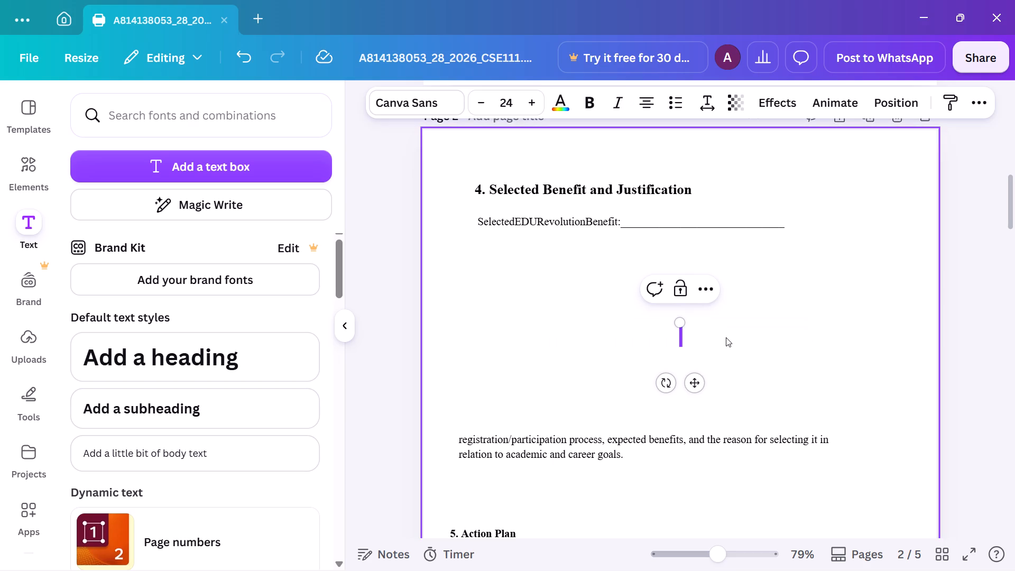
type("ommm")
key("u")
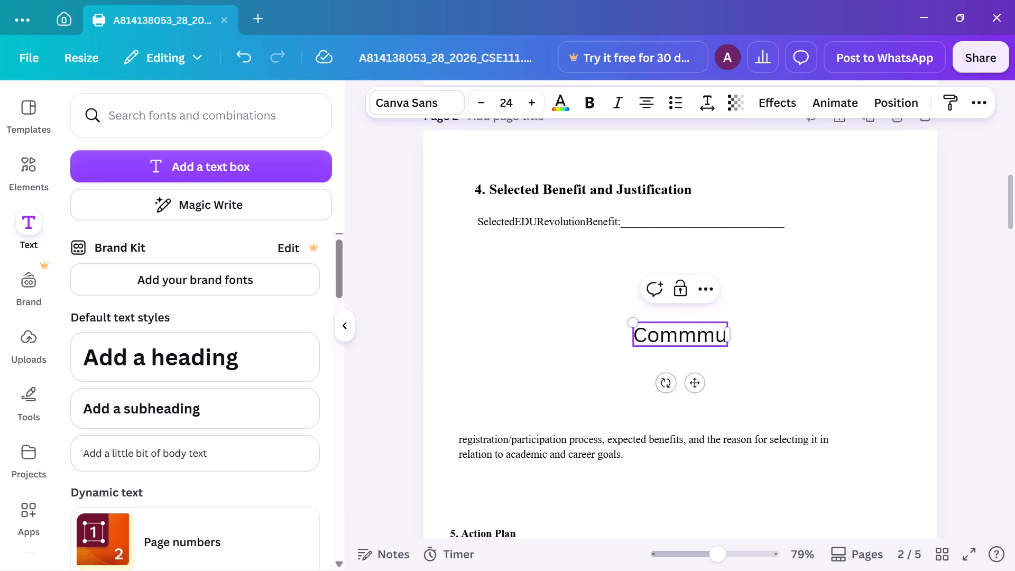
key("BackSpace")
key("BackSpace")
type("unity servi")
type("ce")
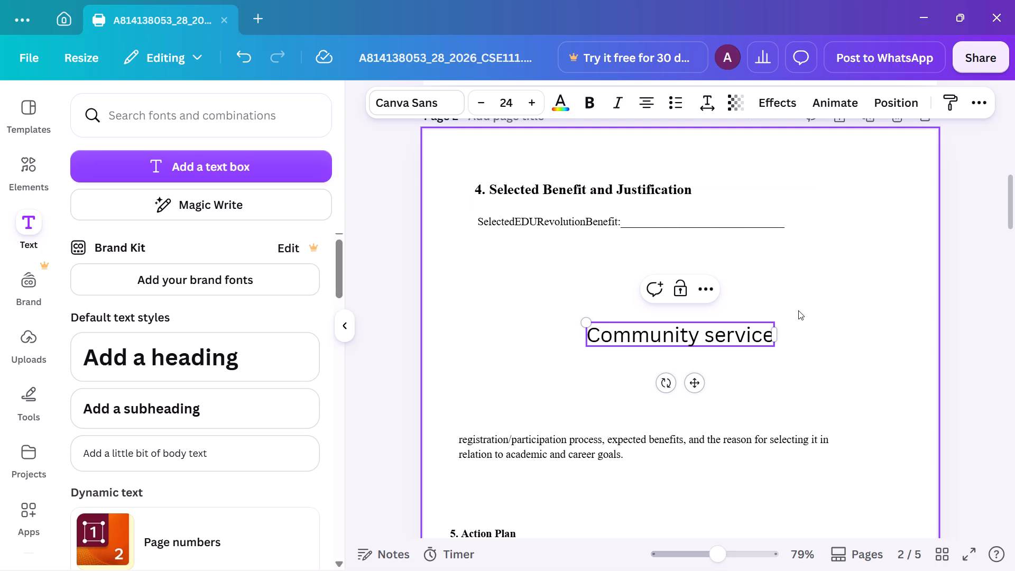
Reduce the "Community service" text to font size 12.
triple_click(484, 108)
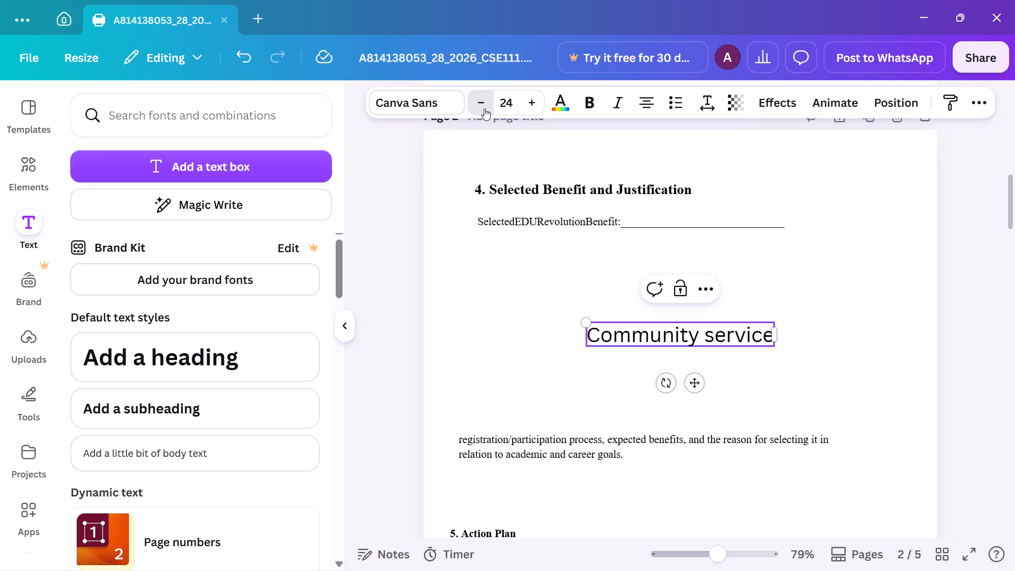
triple_click(484, 108)
triple_click(484, 108)
double_click(484, 108)
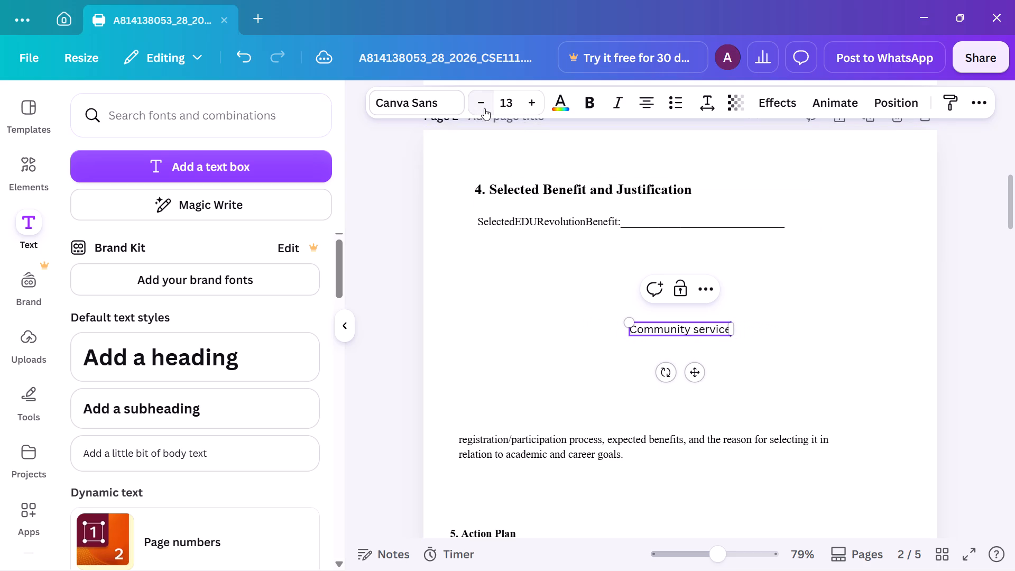
left_click(484, 108)
left_click(802, 309)
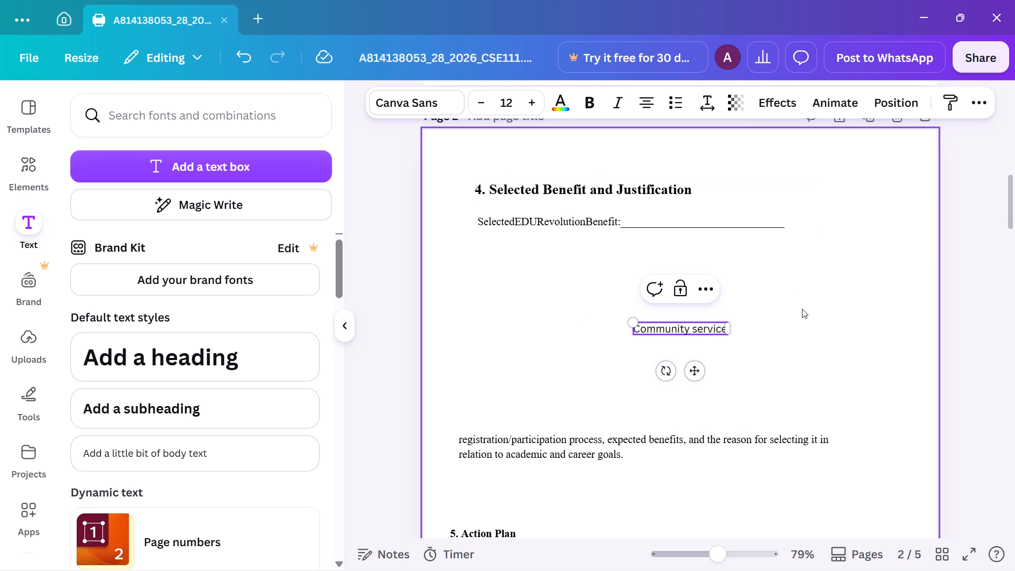
Place the "Community service" text on the blank underline after the "SelectedEDURevolutionBenefit:" label.
left_click_drag(703, 327, 728, 214)
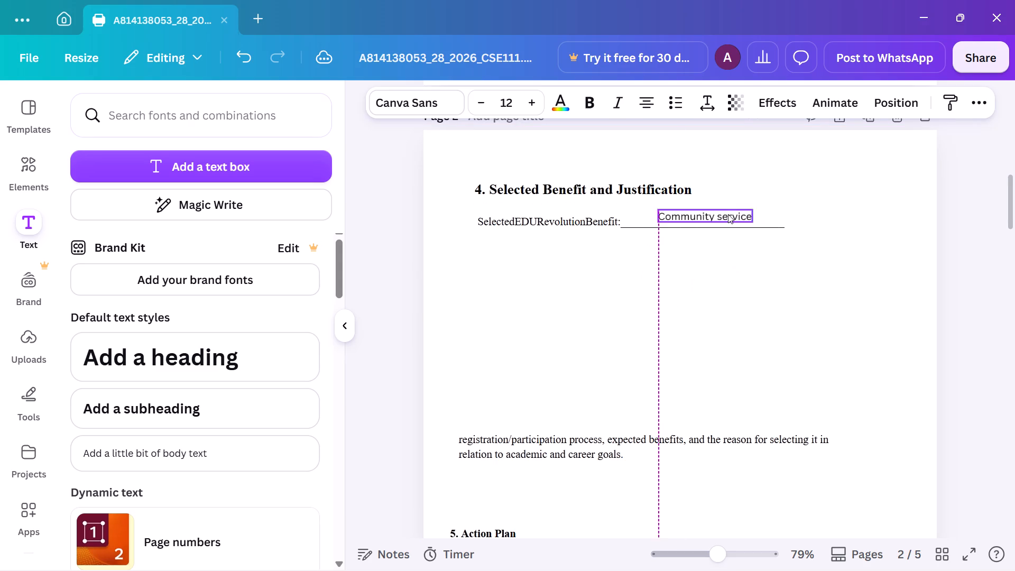
left_click(780, 262)
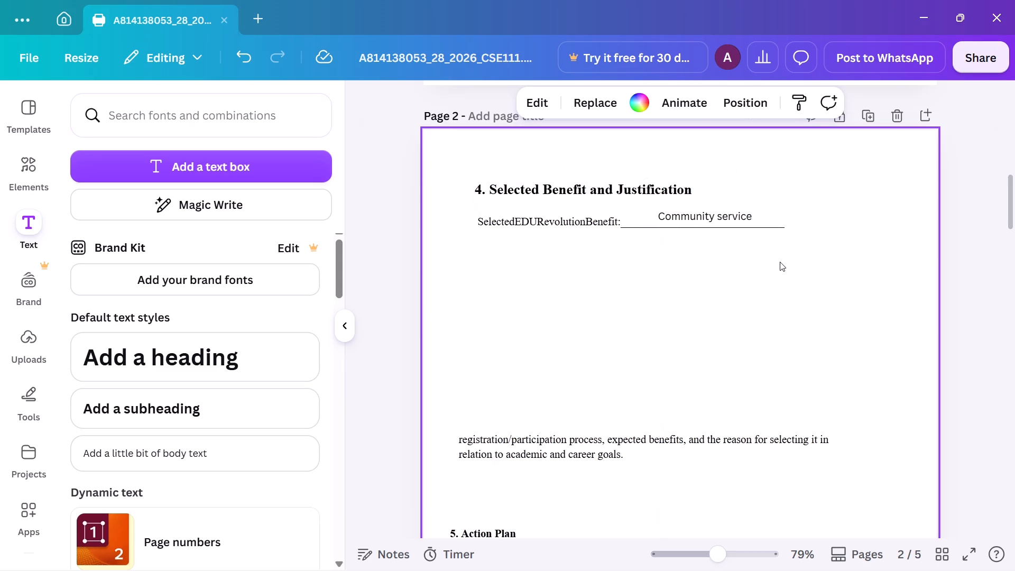
Cut the leftover "registration/participation process, expected benefits" instruction text from section 4 on page 2.
scroll(637, 290, "down", 1)
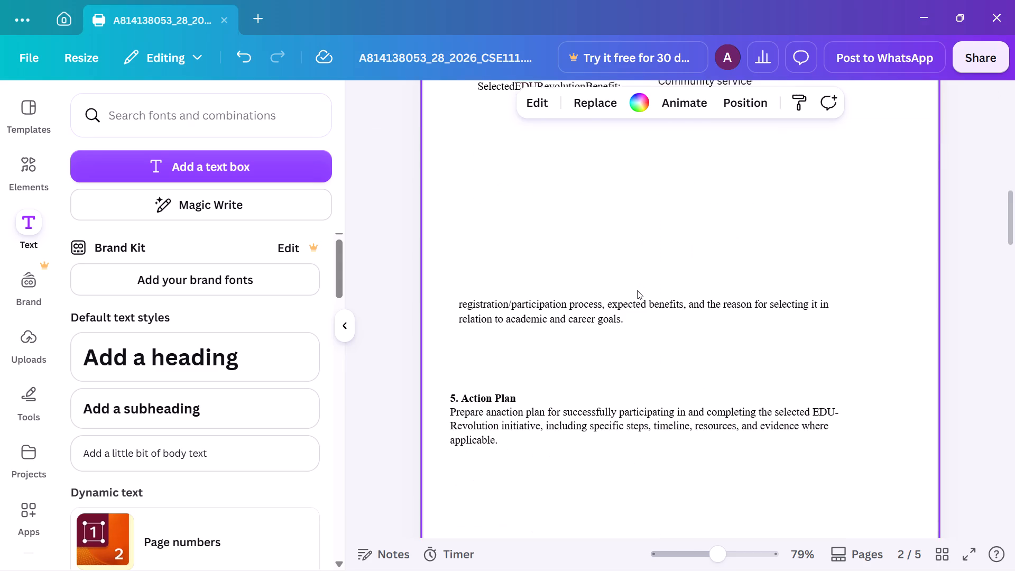
scroll(637, 290, "down", 1)
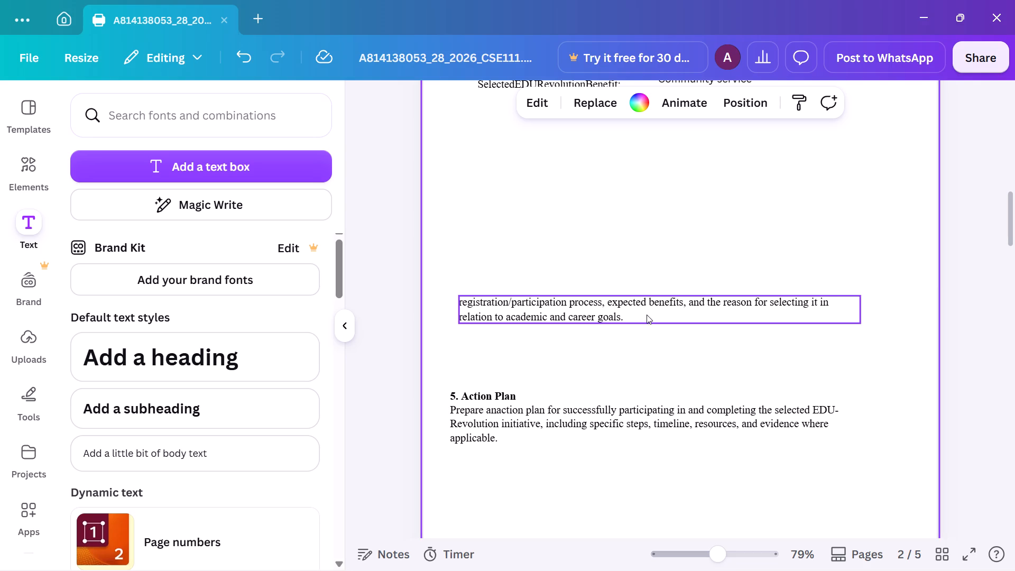
key("ctrl+x")
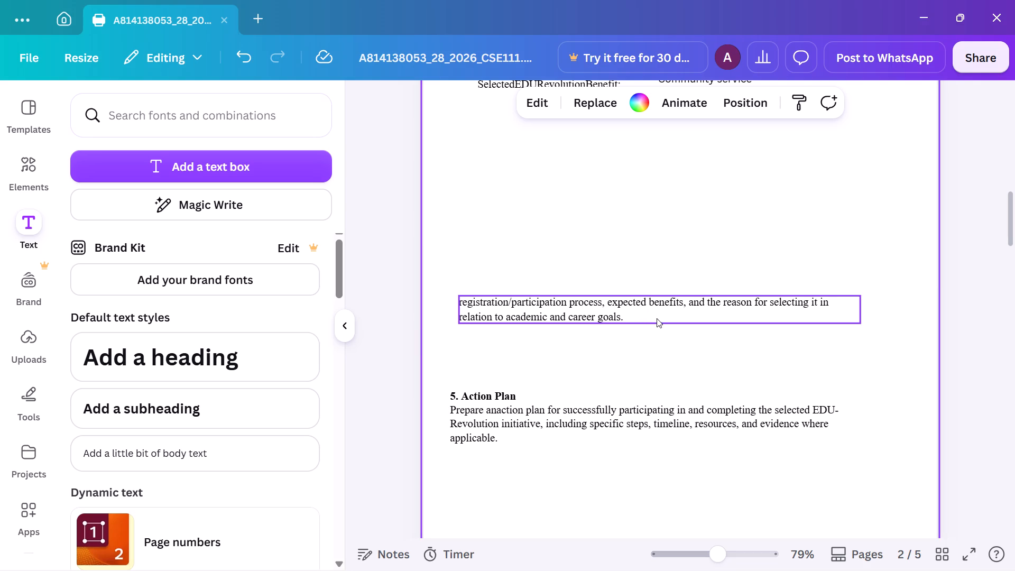
key("ctrl+x")
double_click(660, 317)
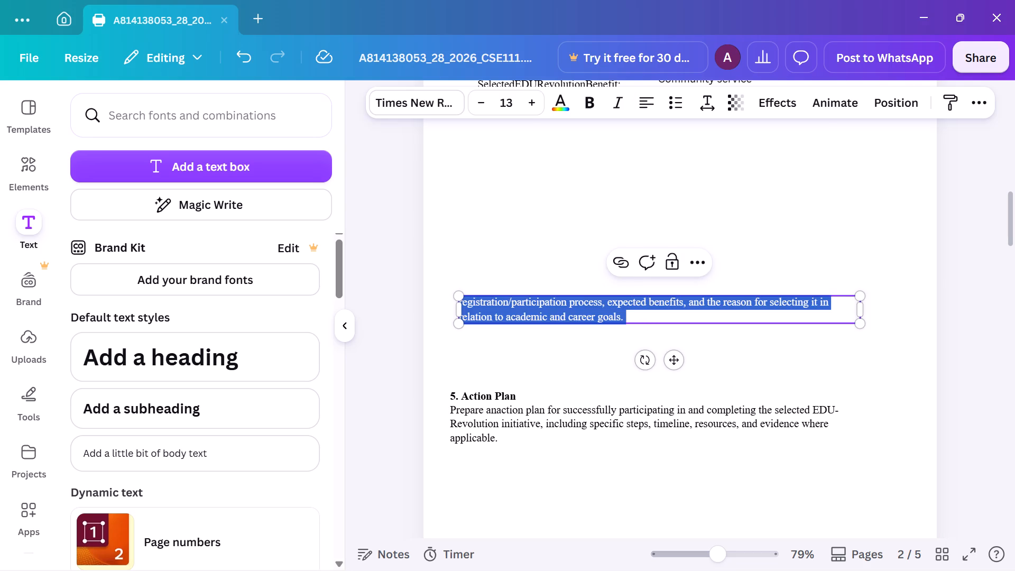
key("ctrl+x")
left_click(813, 329)
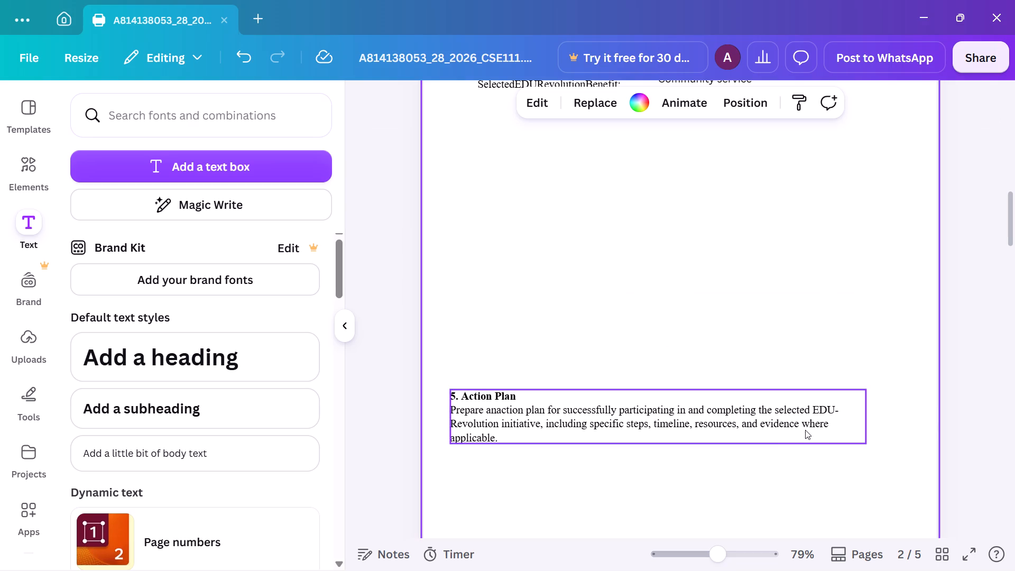
Review the layout and content of pages 1 to 3, from the section 3 table to section 6, ending at section 4.
scroll(794, 320, "up", 2)
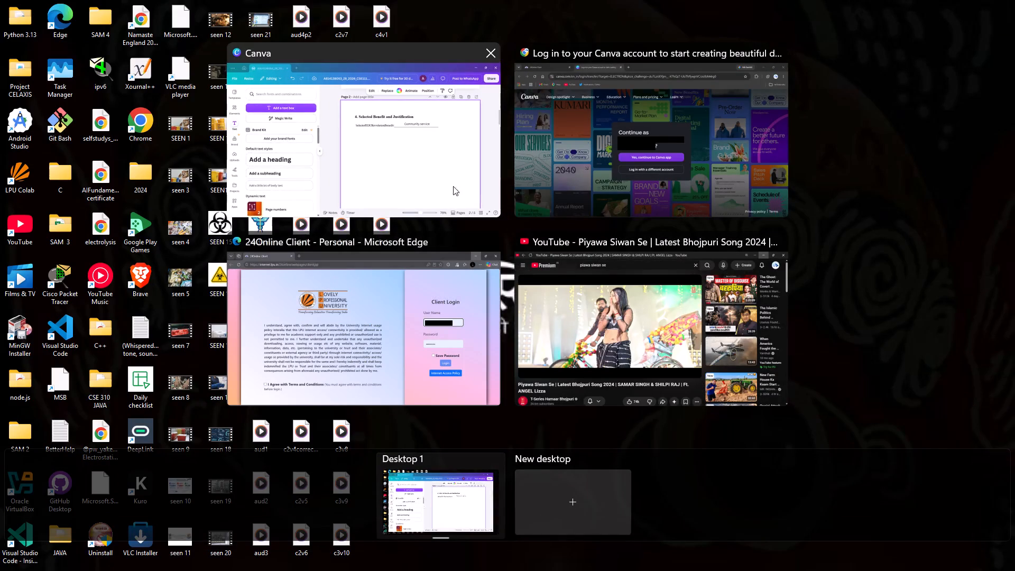
left_click(405, 163)
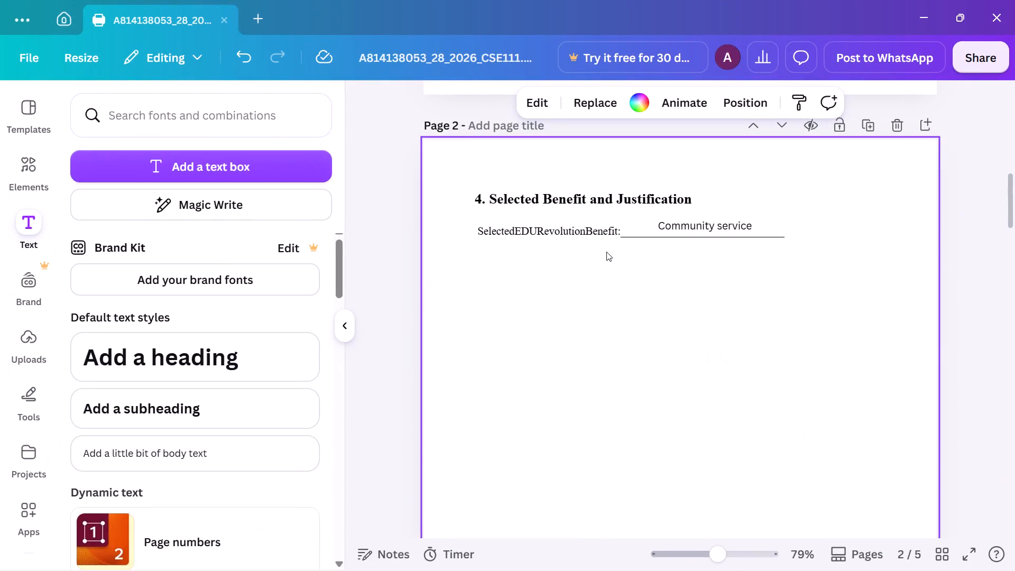
scroll(558, 309, "up", 4)
scroll(558, 309, "down", 2)
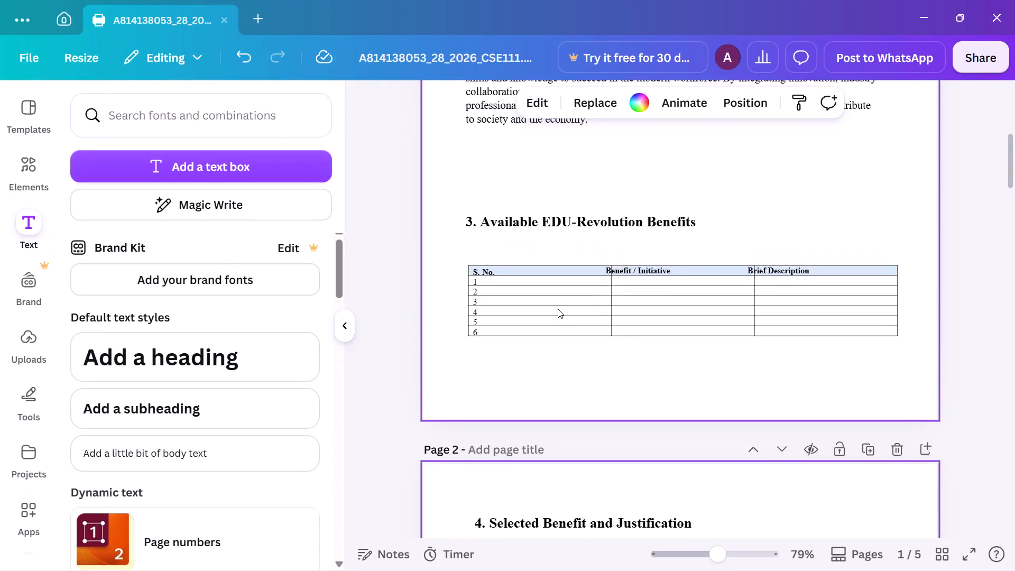
scroll(558, 309, "down", 7)
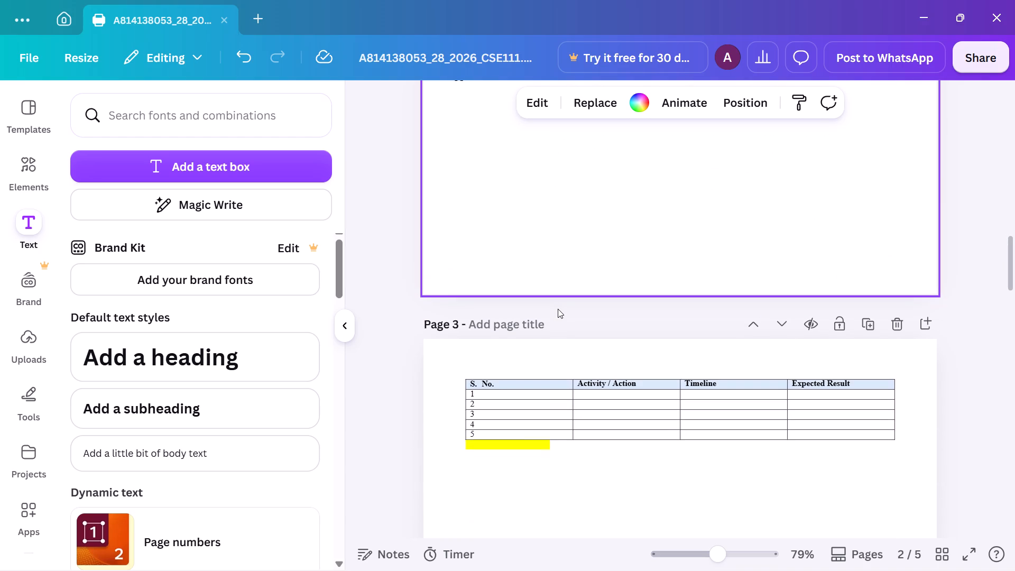
scroll(558, 309, "down", 6)
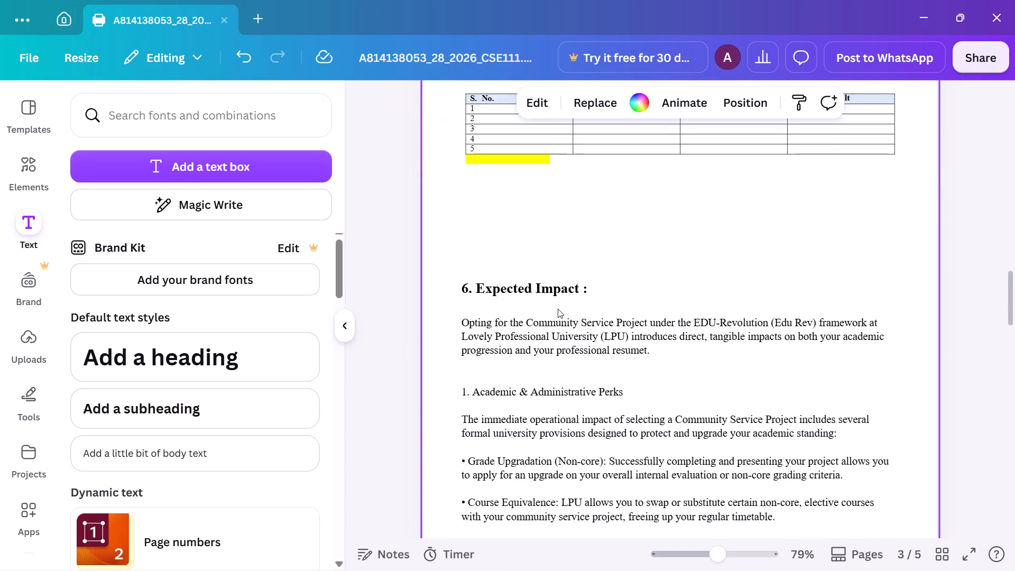
scroll(558, 309, "up", 2)
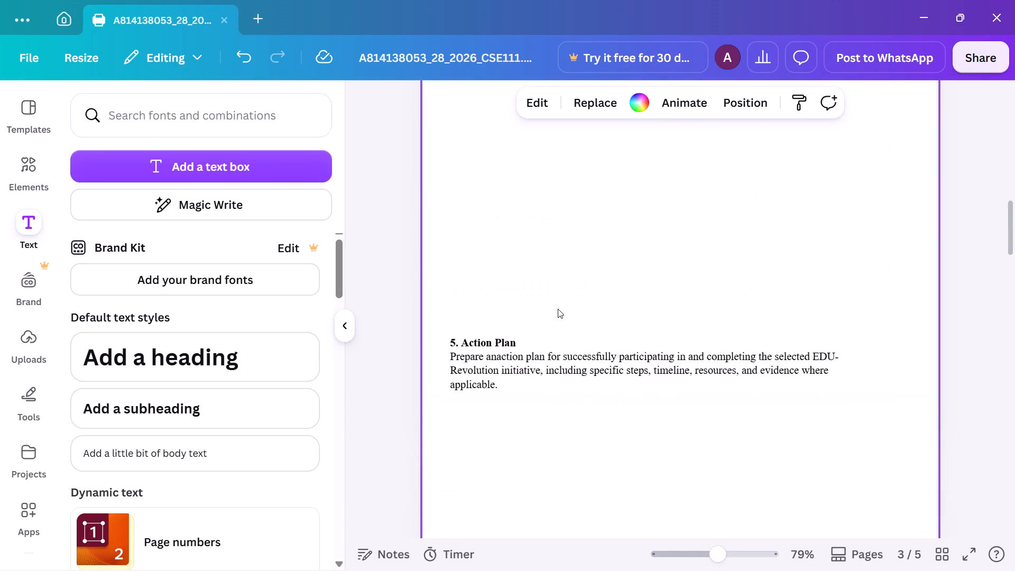
scroll(558, 309, "up", 2)
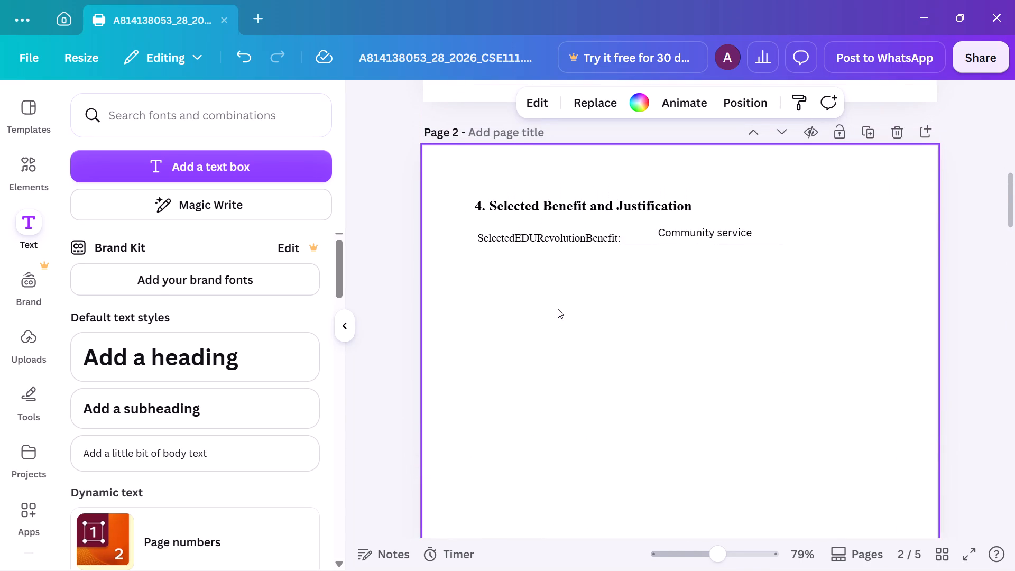
left_click(522, 210)
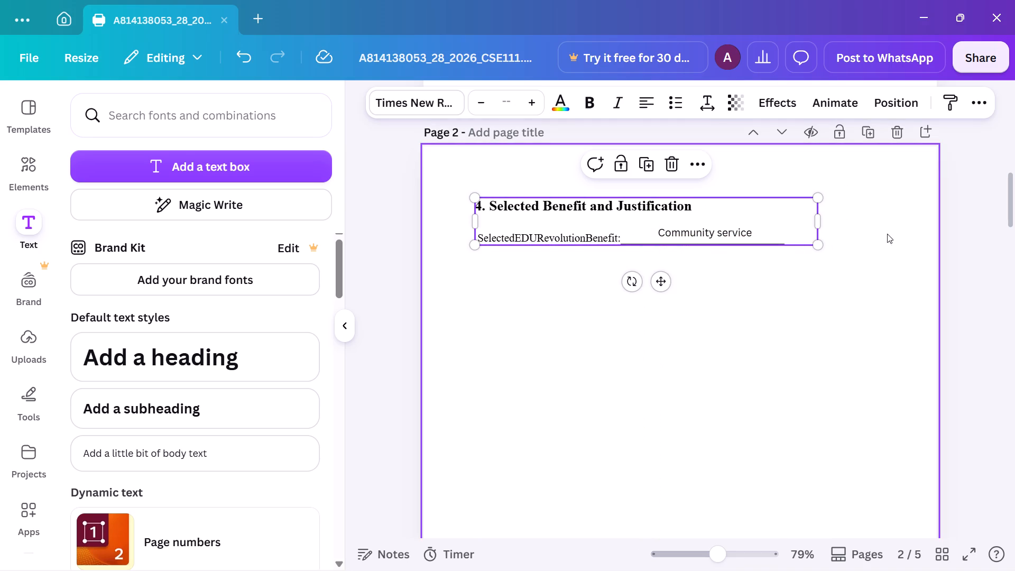
left_click(951, 234)
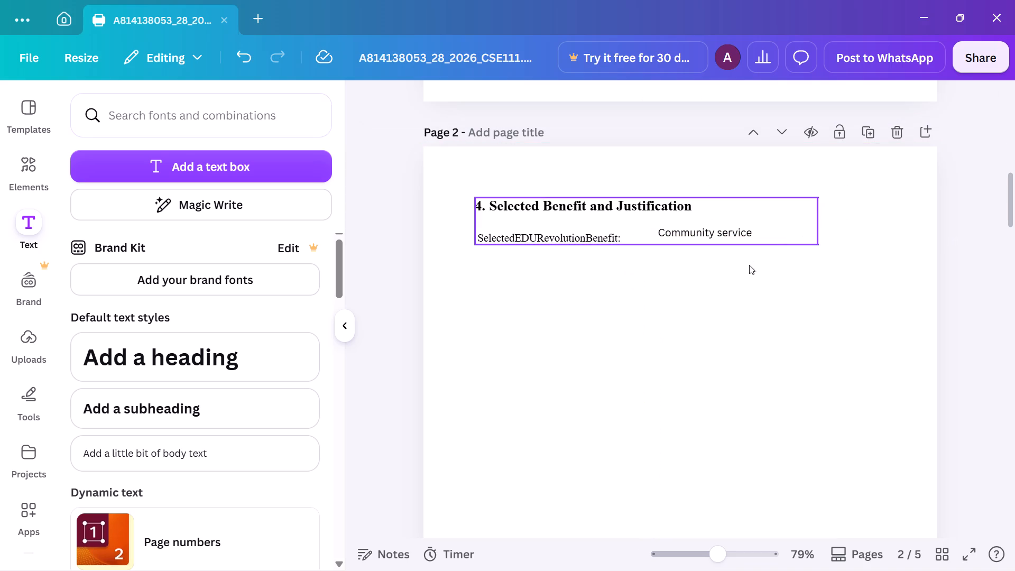
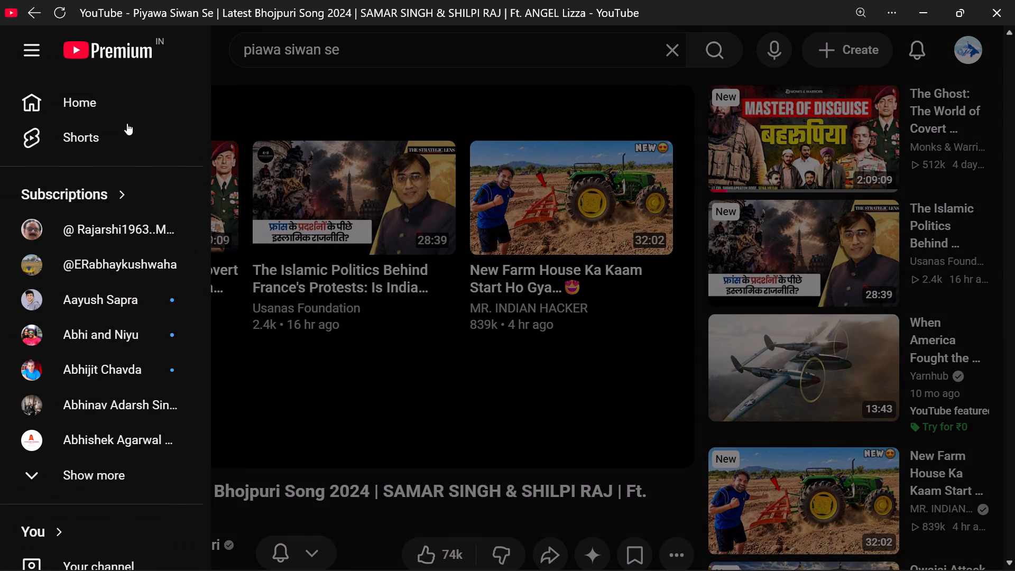
Search YouTube for "nilkamal" and play the "जियरा के जरी रहS" Bhojpuri romantic song by Neelkamal Singh and Shilpi Raj.
left_click(369, 41)
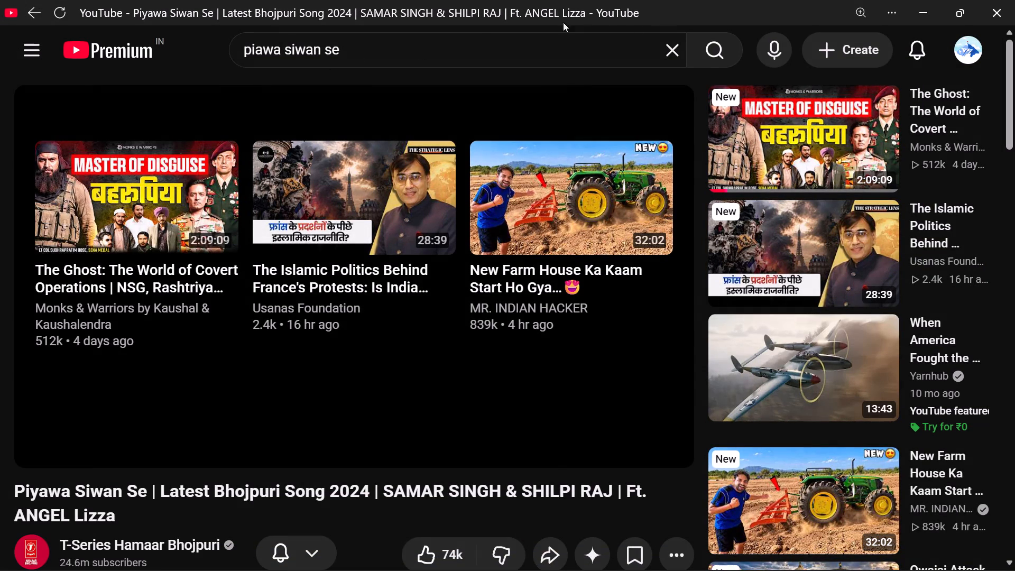
left_click(677, 45)
key("n")
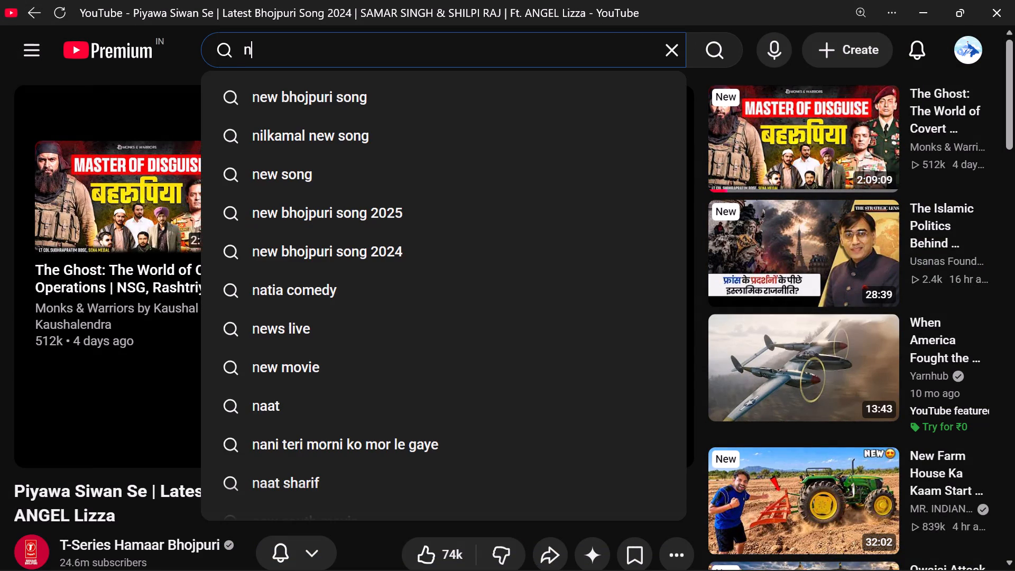
type("ilkamal")
key("Return")
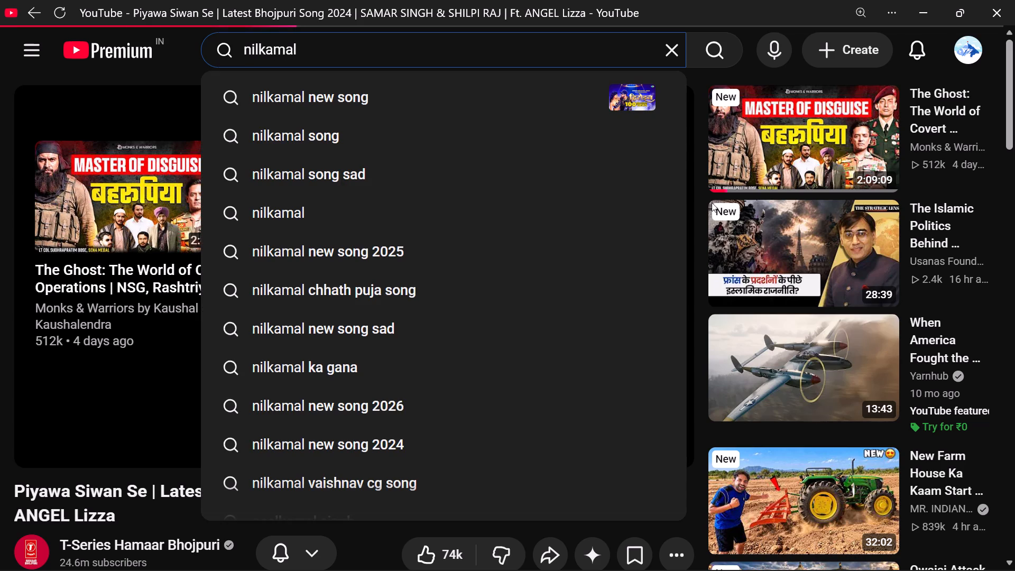
scroll(456, 289, "down", 1)
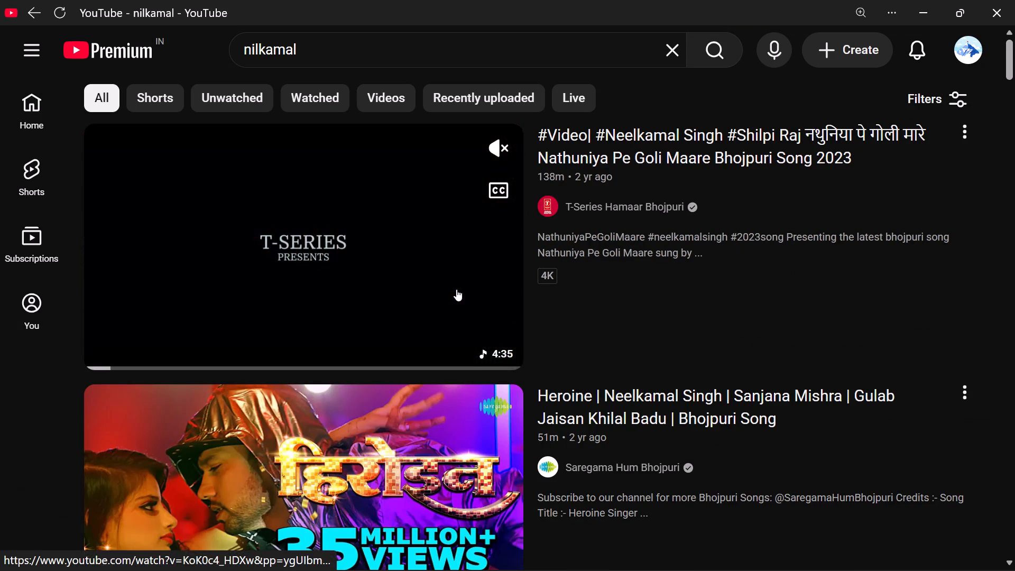
scroll(456, 289, "down", 8)
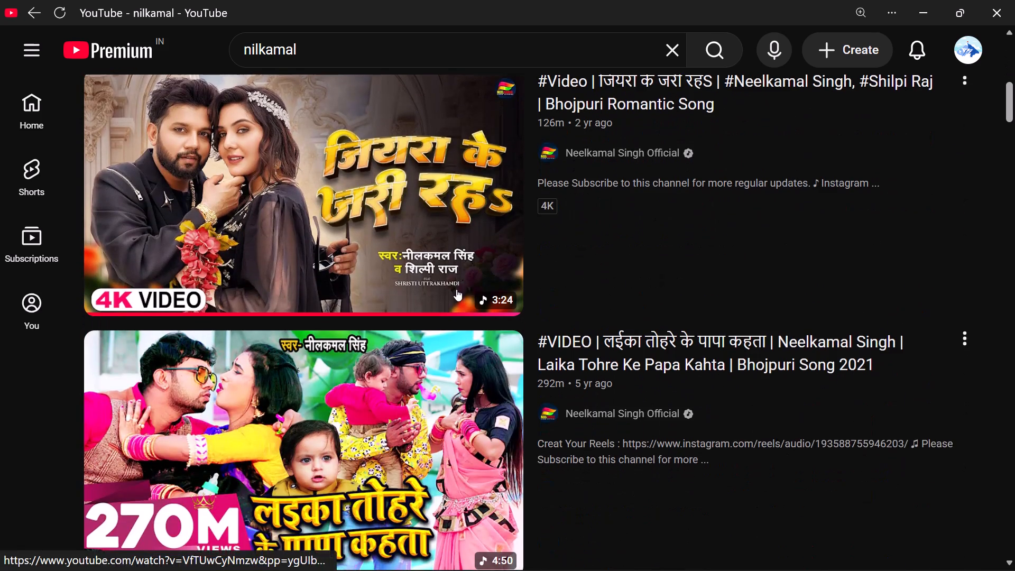
scroll(456, 289, "down", 2)
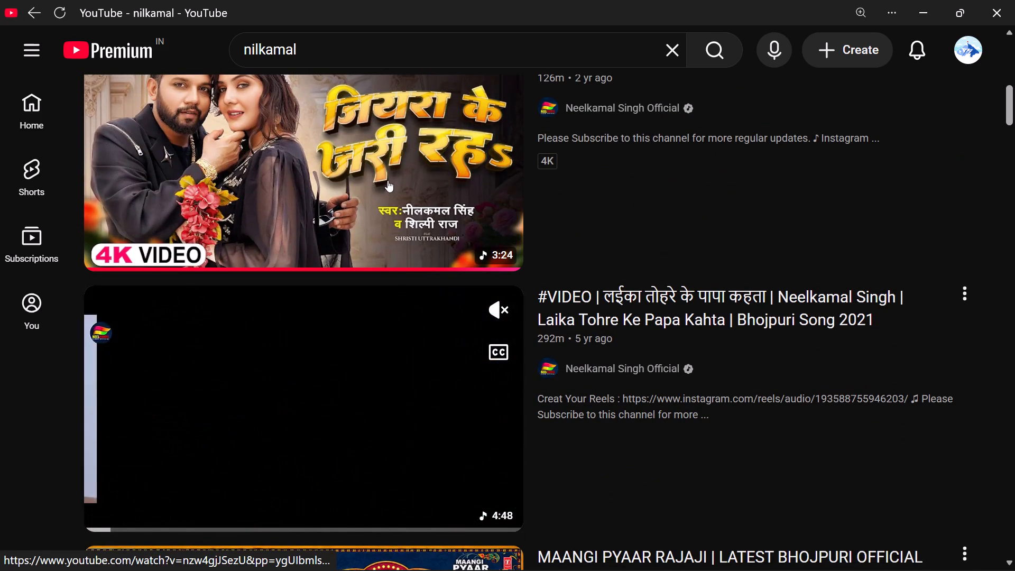
left_click(387, 182)
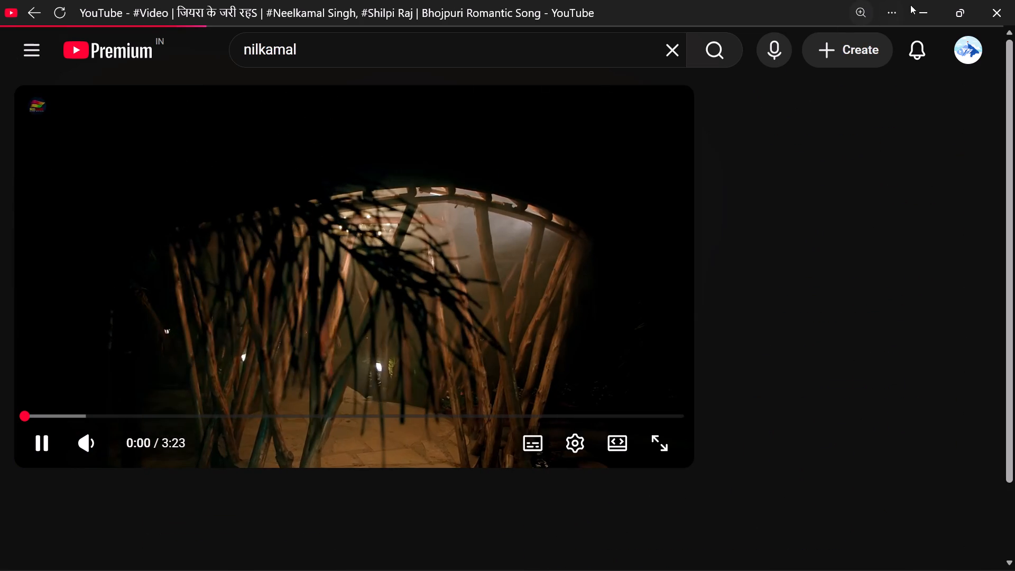
left_click(938, 2)
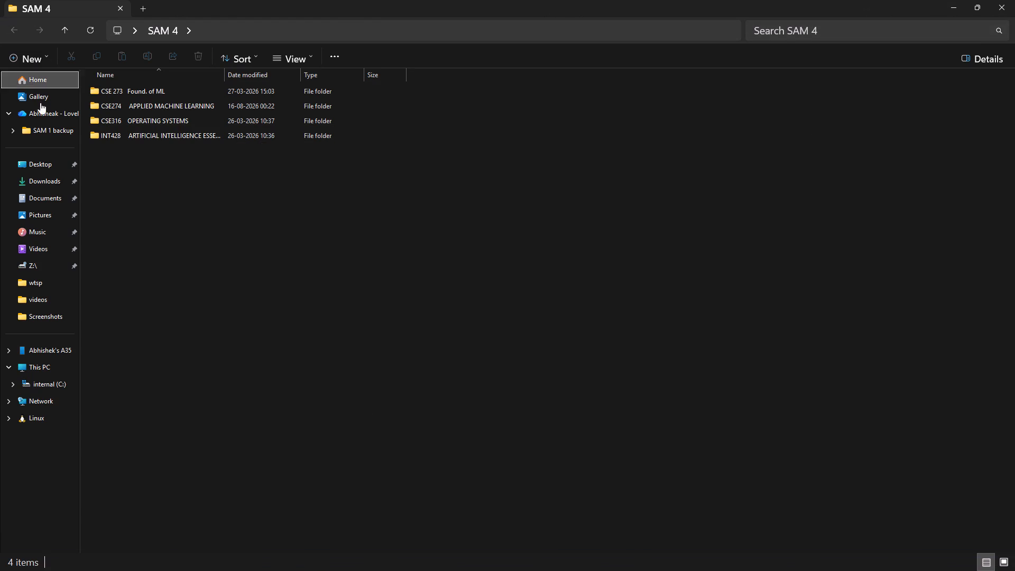
Open the original CSE111 assignment PDF from the Downloads folder and read the section 4 instructions.
left_click(45, 187)
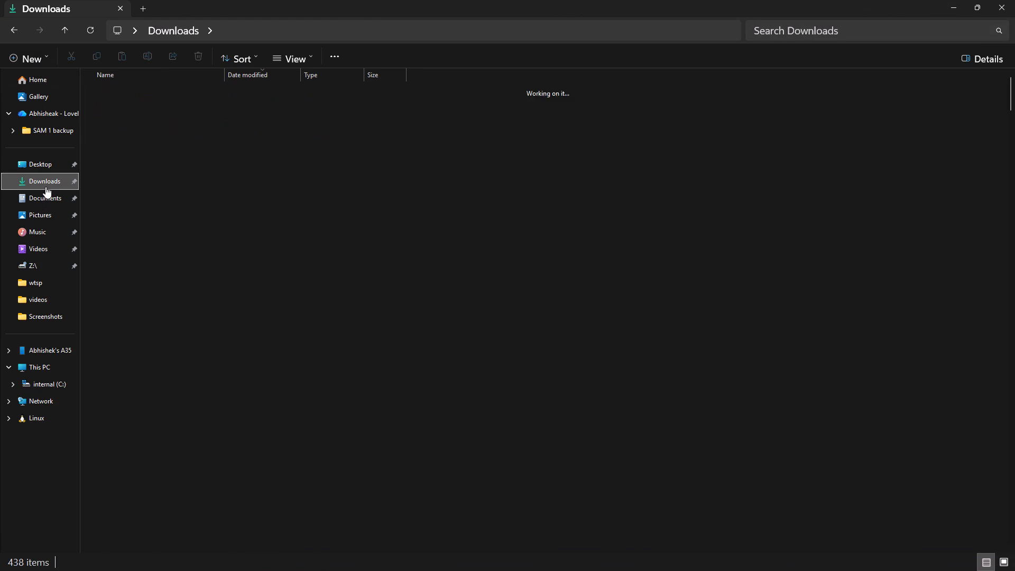
double_click(178, 125)
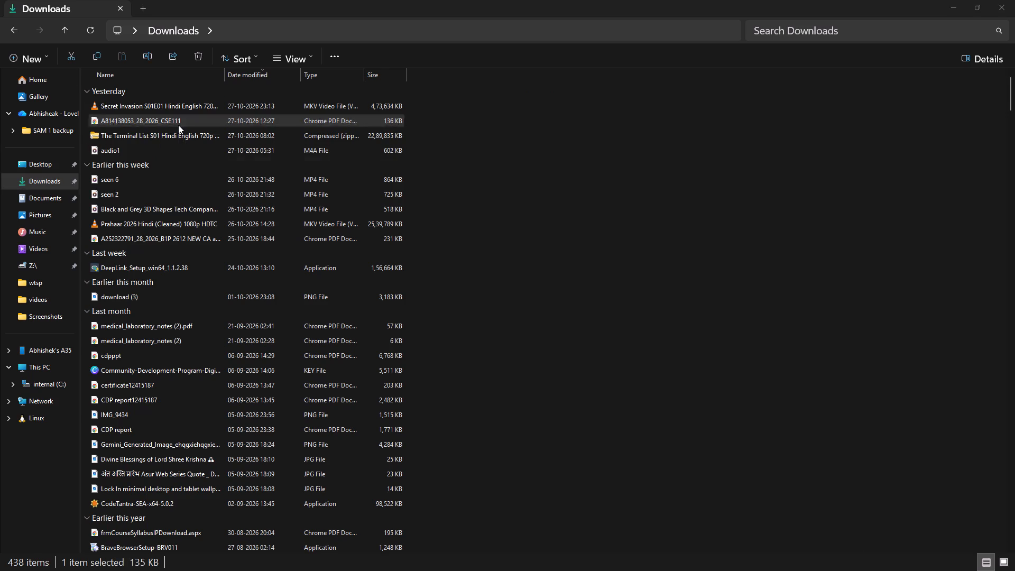
scroll(377, 269, "down", 3)
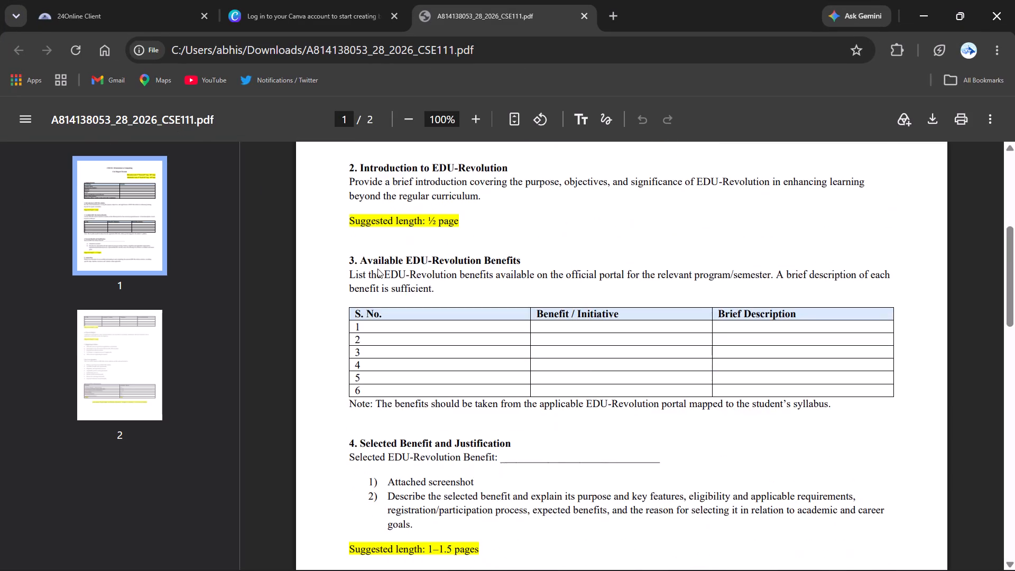
scroll(377, 269, "down", 3)
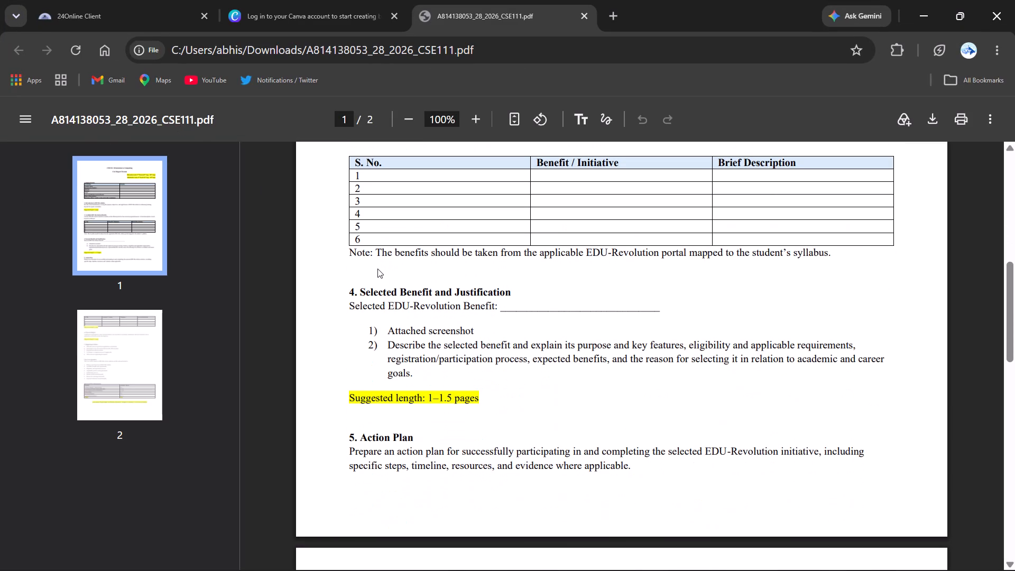
scroll(377, 269, "down", 1)
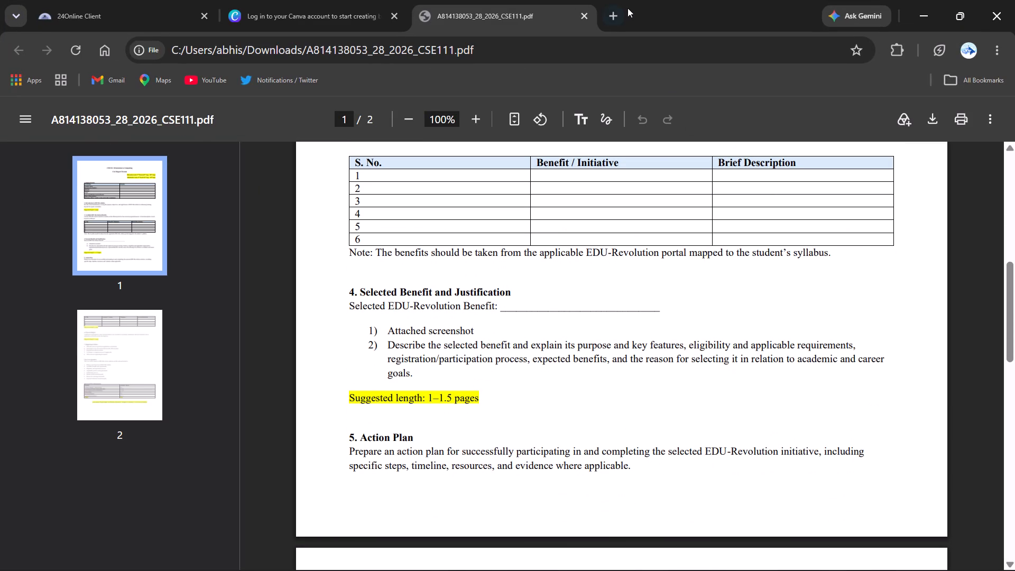
Search Google in a new tab for "describe benifits of Community service in EDU Rev Lovelly proffeaional unversity".
left_click(619, 12)
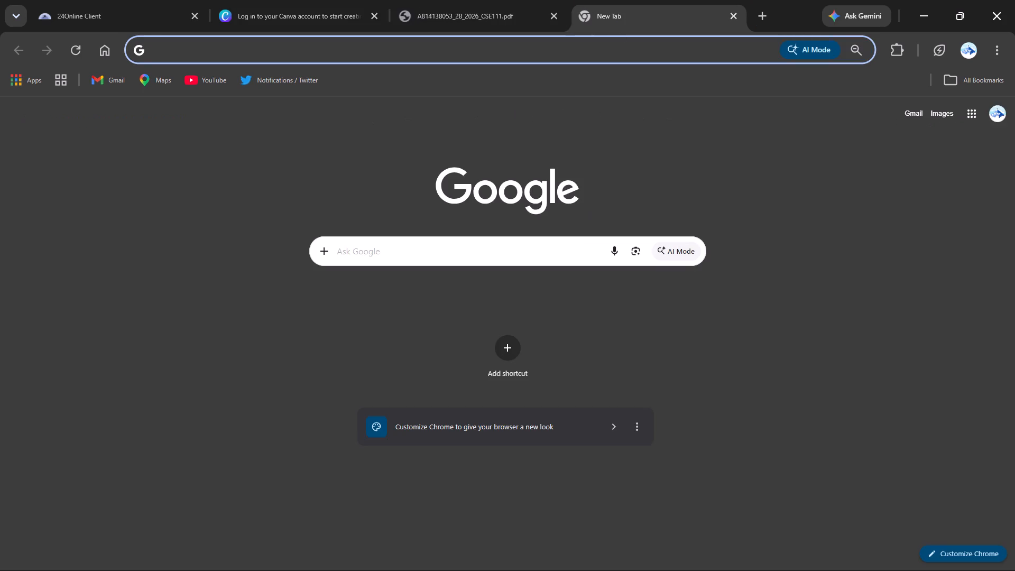
left_click(562, 247)
type("describe benifits of")
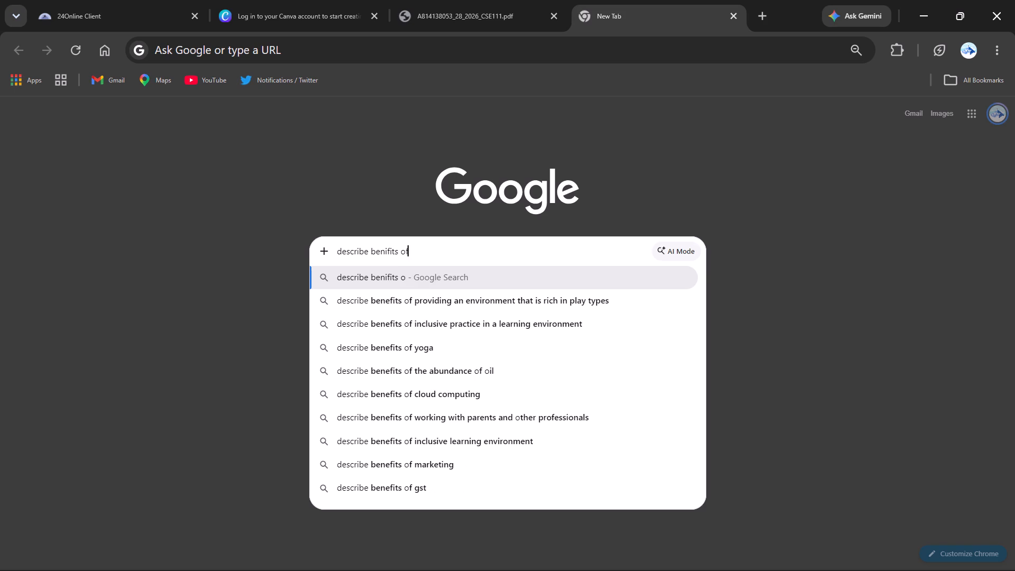
key("space")
type("EDU")
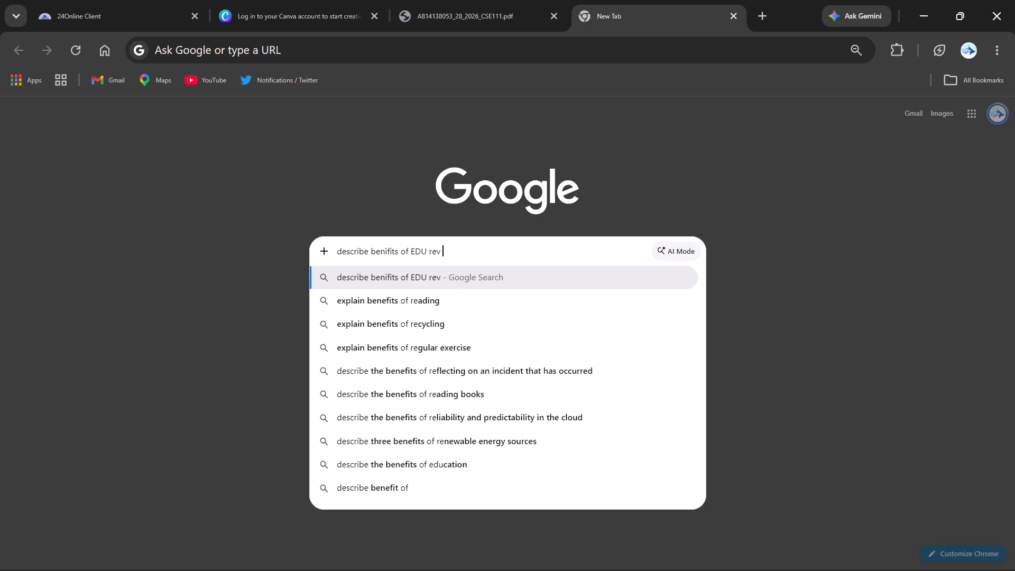
key("BackSpace")
key("BackSpace")
key("BackSpace")
key("BackSpace")
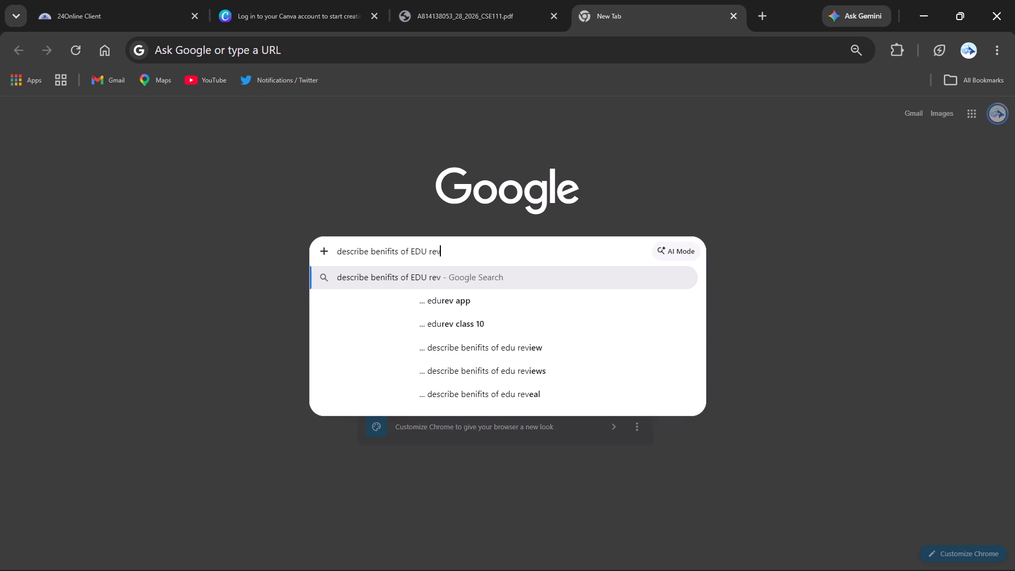
key("BackSpace")
key("BackSpace")
key("BackSpace")
key("BackSpace")
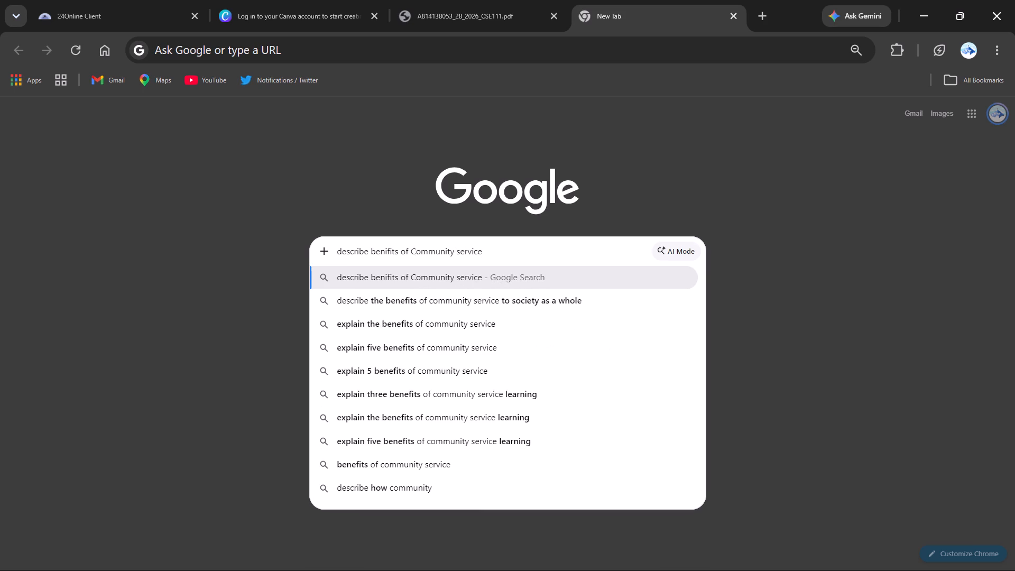
type("s")
key("space")
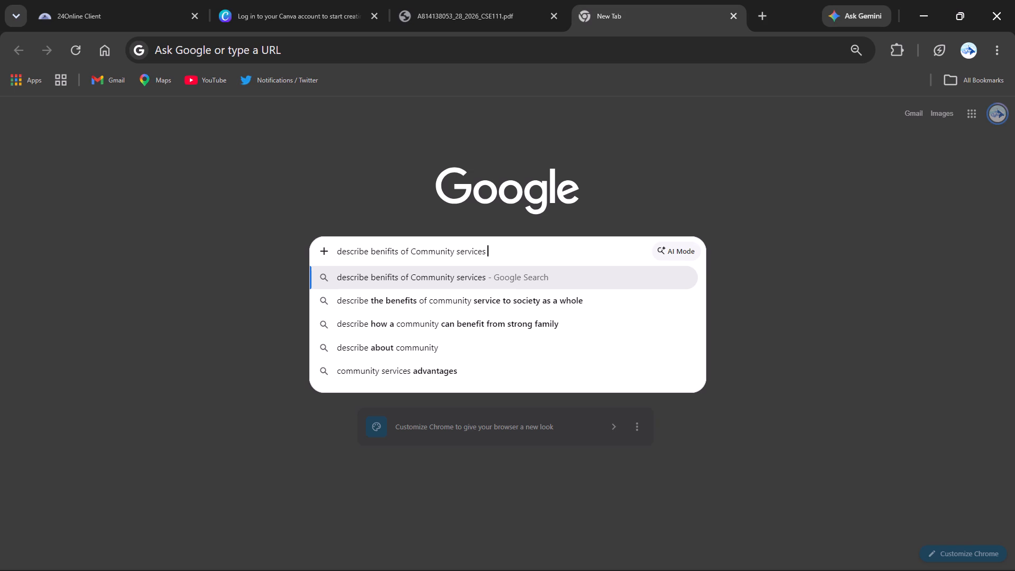
key("BackSpace")
key("BackSpace")
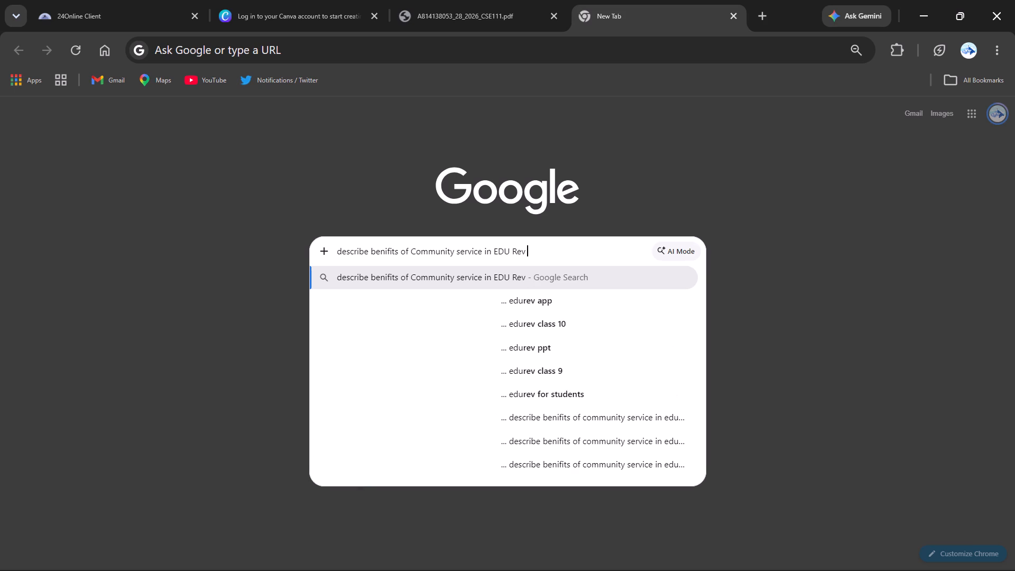
key("l")
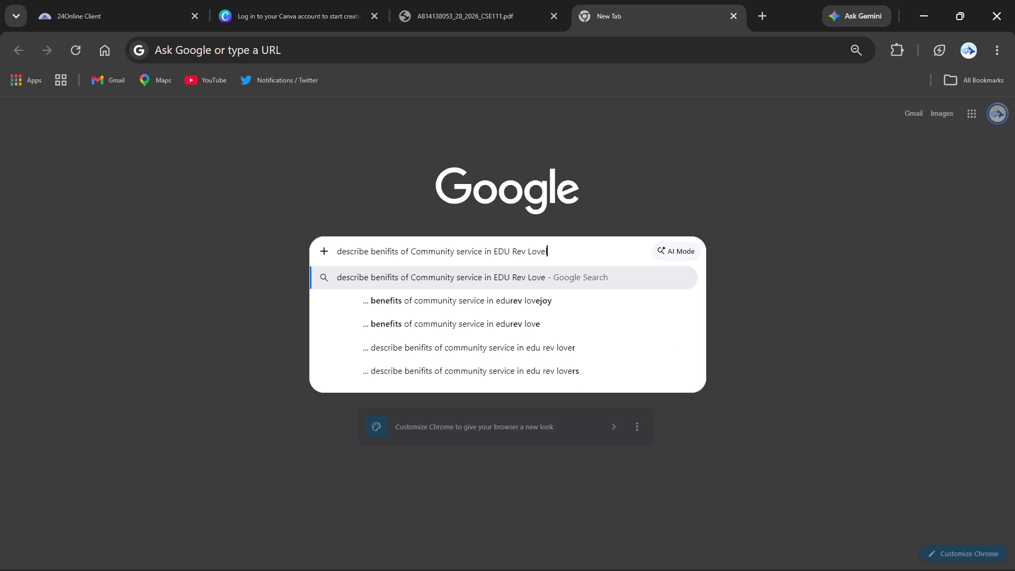
key("BackSpace")
type("y proffeaional un")
type("versity")
key("Return")
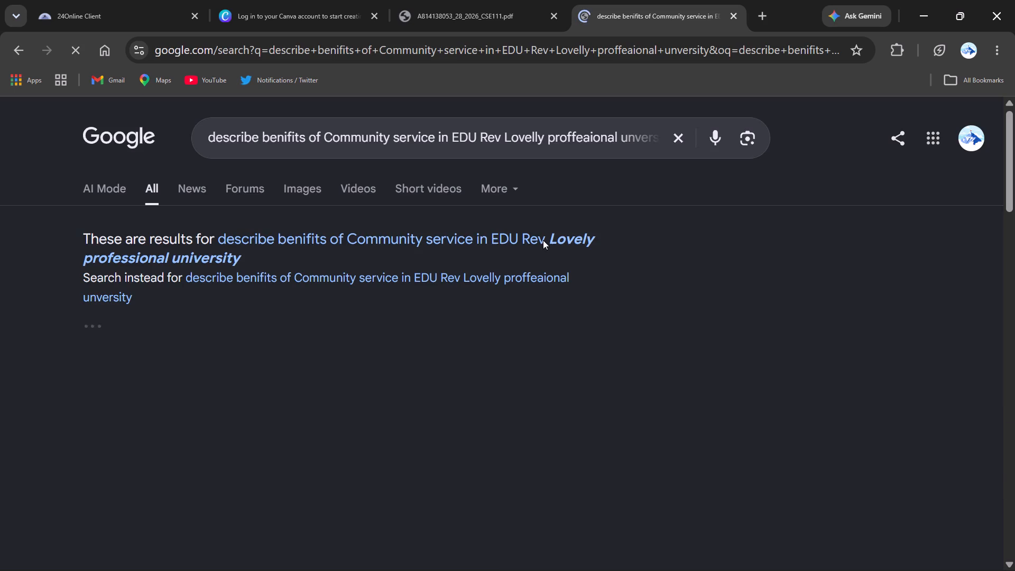
Copy the AI Overview's opening paragraph, from "Community service at Lovely Professional University" to "professional rewards".
scroll(435, 387, "down", 2)
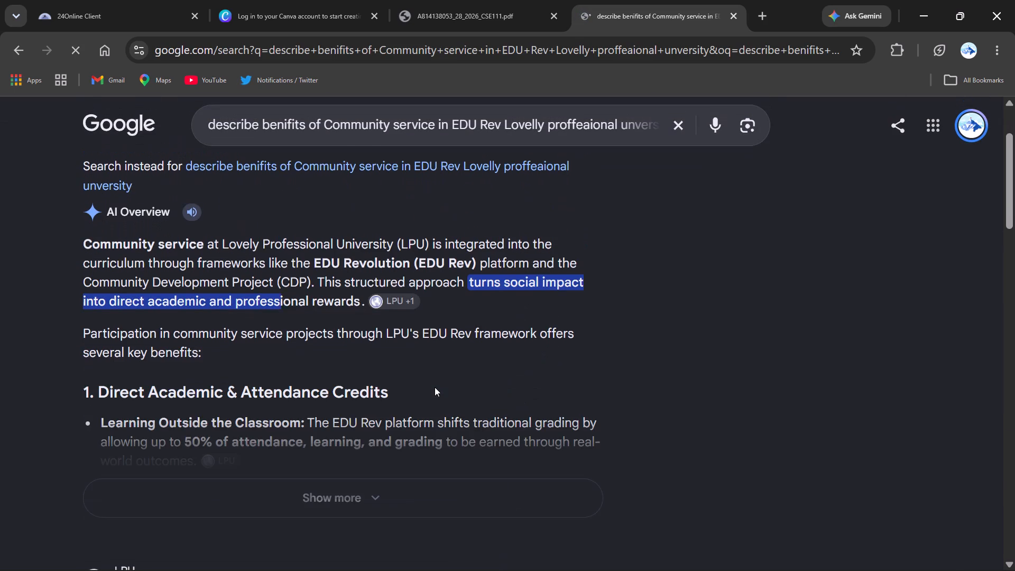
scroll(435, 387, "down", 1)
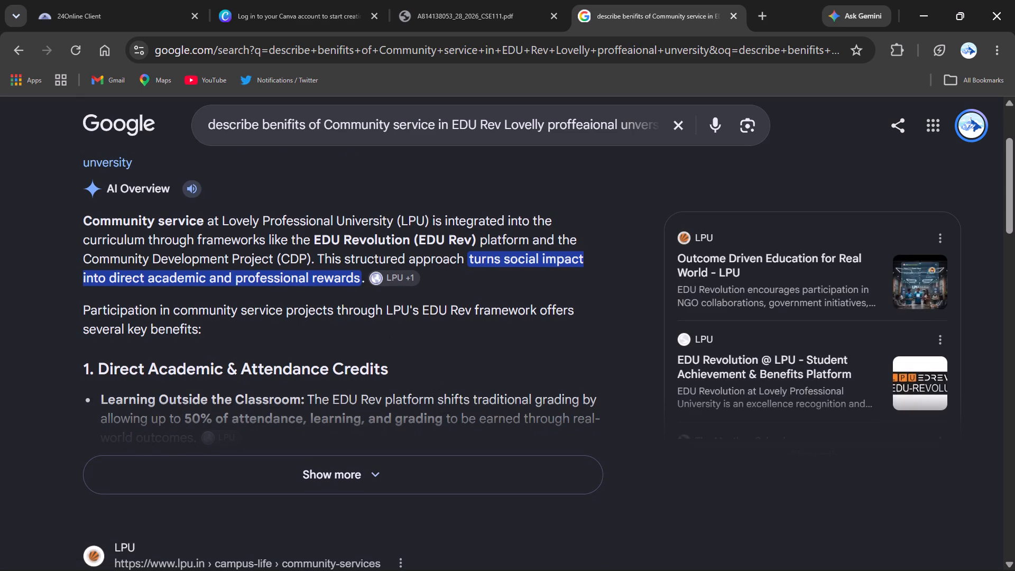
left_click_drag(82, 217, 228, 278)
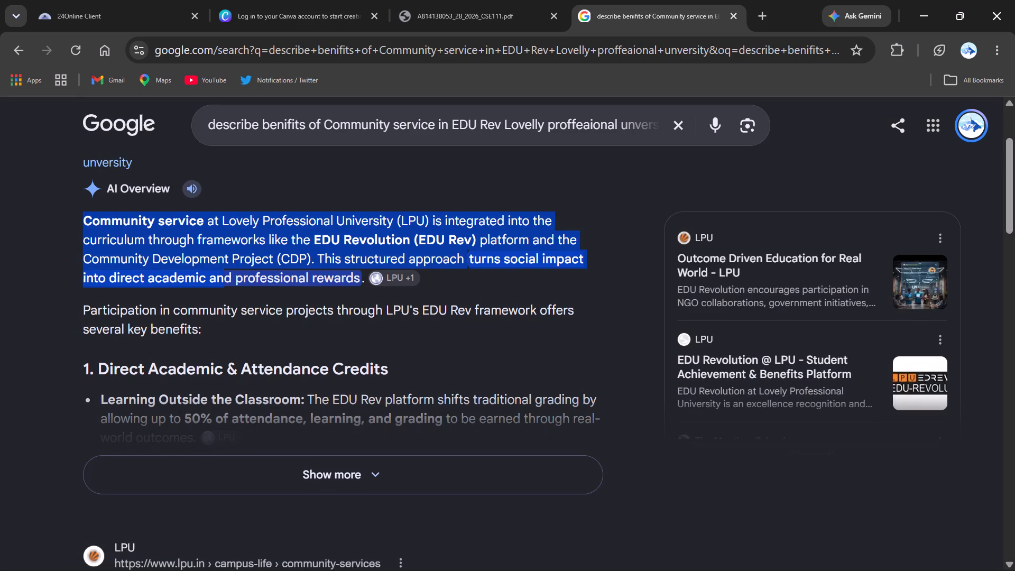
left_click_drag(228, 278, 363, 281)
key("ctrl+c")
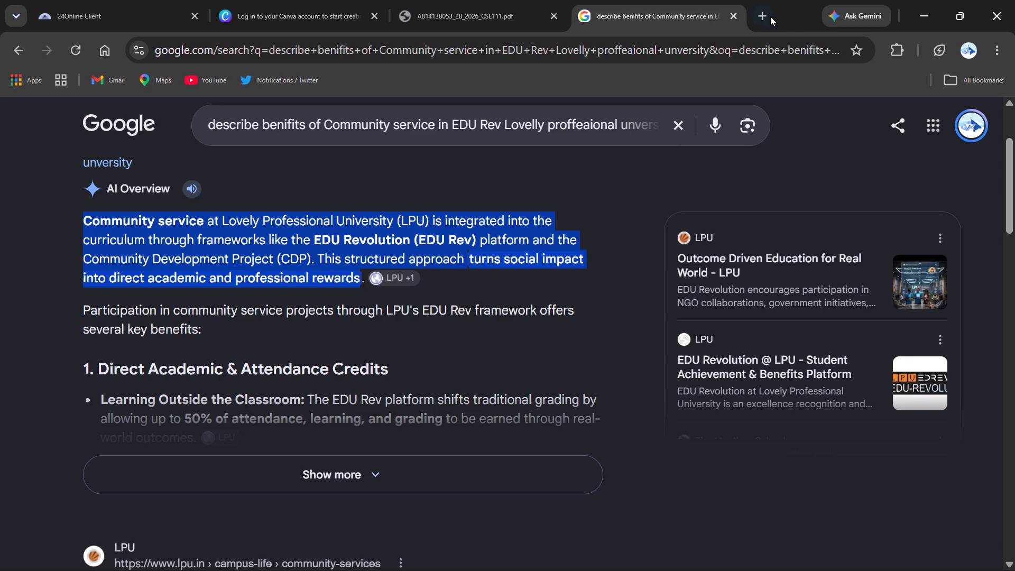
Paste the copied paragraph into the Google search box of a new tab and copy all of it again as plain text.
left_click(768, 16)
left_click(496, 265)
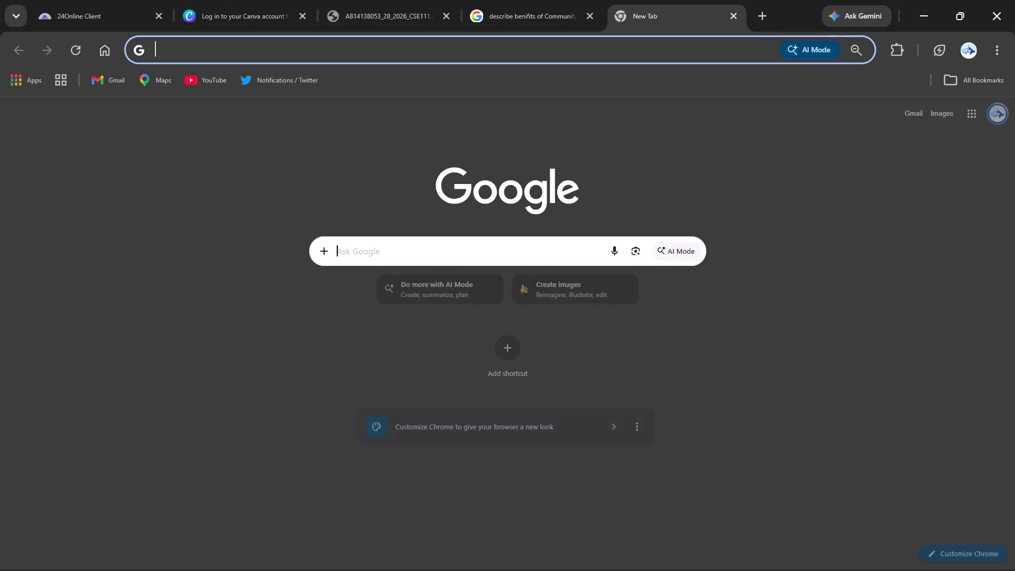
key("ctrl+c")
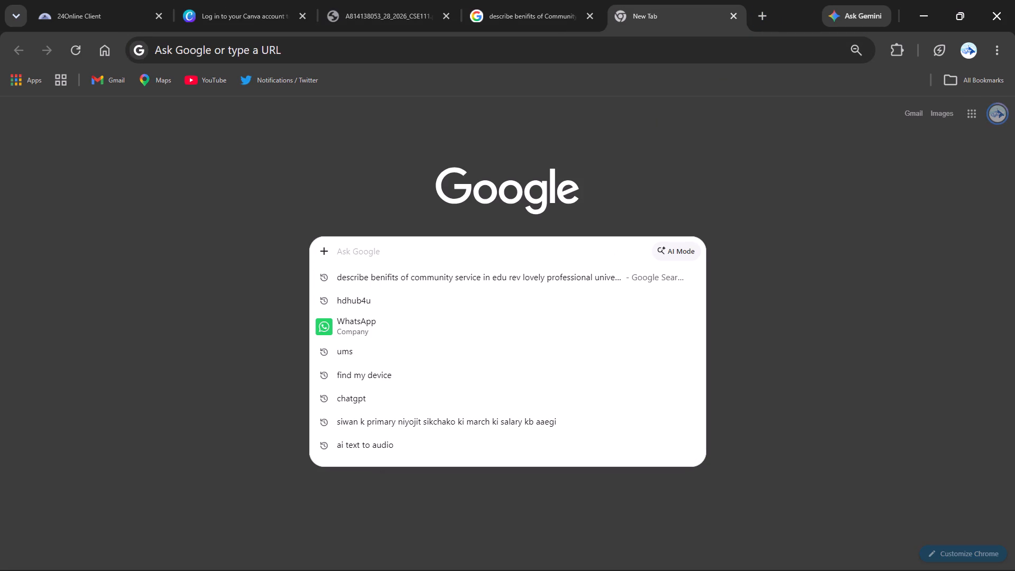
key("ctrl+v")
left_click(540, 278)
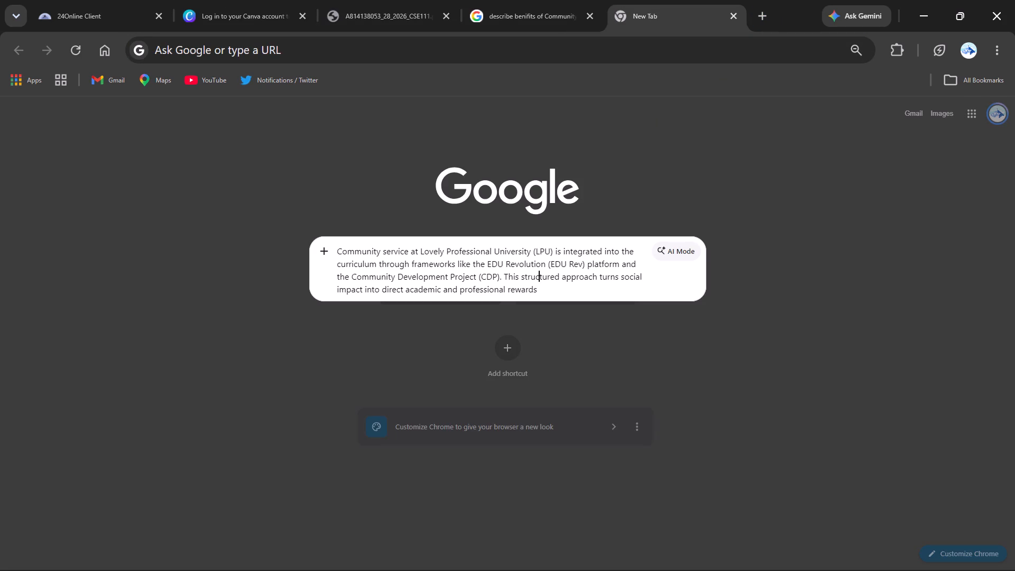
left_click(539, 285)
left_click_drag(539, 285, 359, 258)
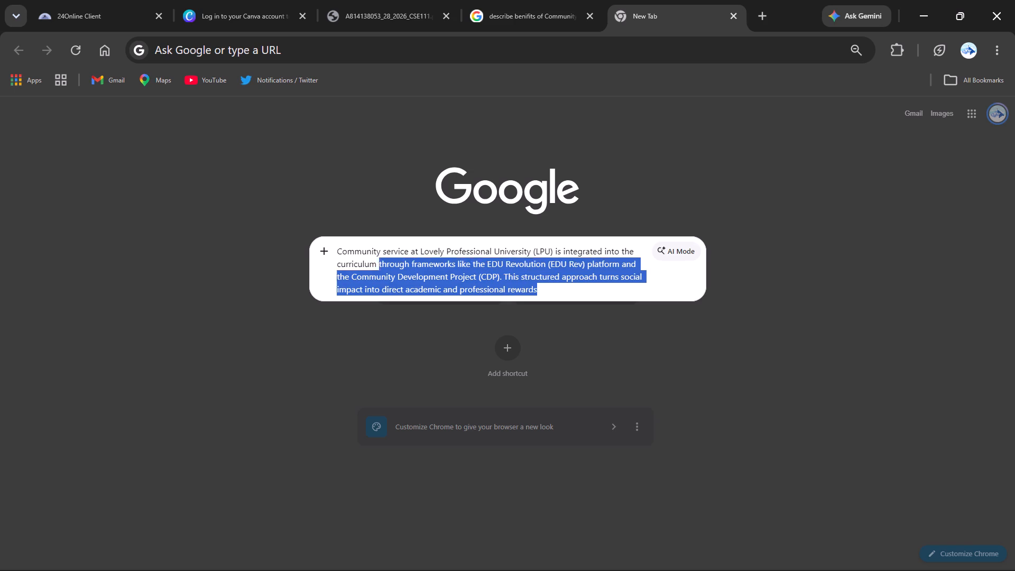
left_click_drag(359, 258, 291, 247)
key("ctrl+c")
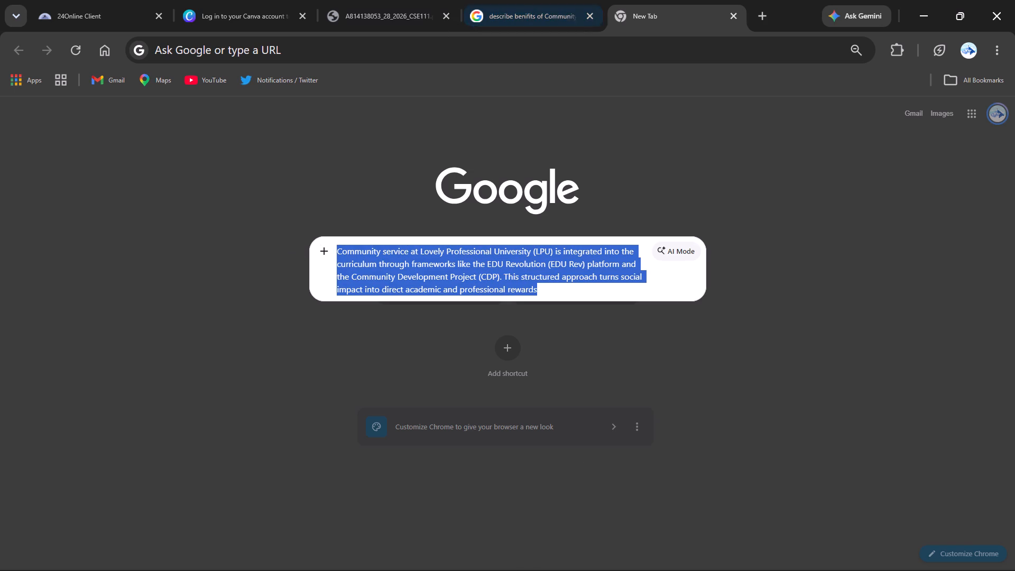
Switch to Canva and add a body text box under section 4 on page 2 containing the copied Community service paragraph.
left_click(418, 569)
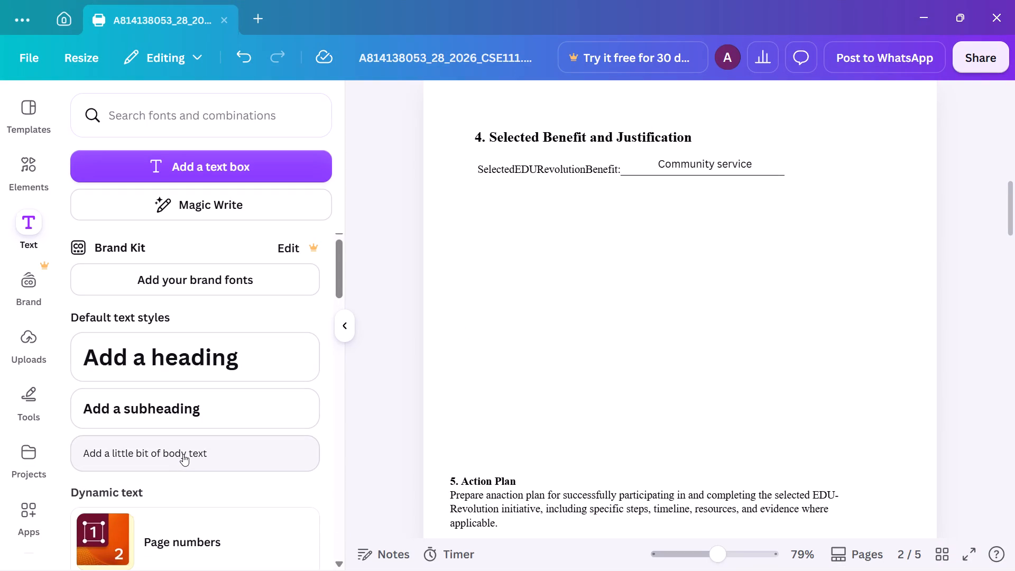
left_click(183, 454)
key("BackSpace")
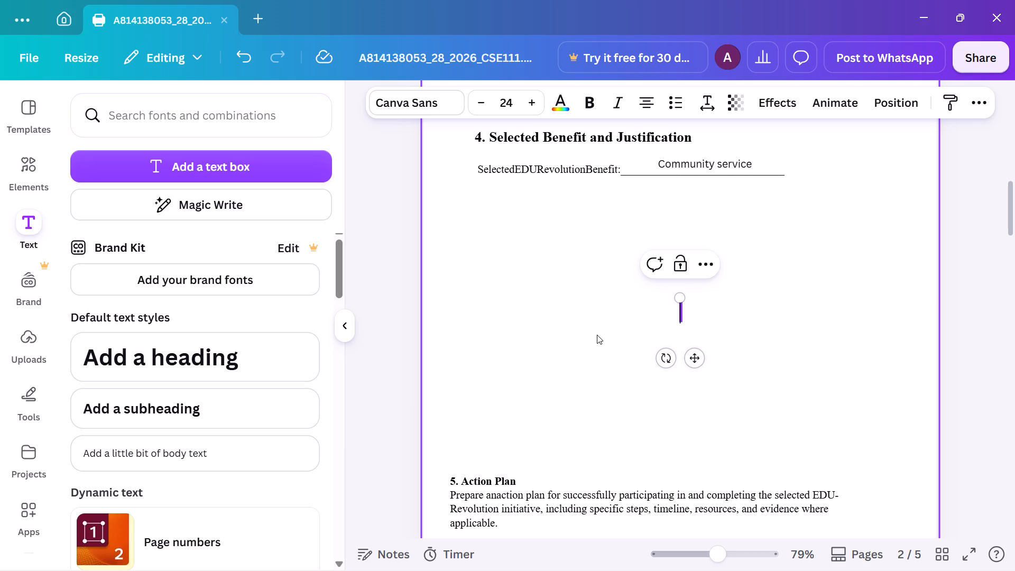
key("ctrl+v")
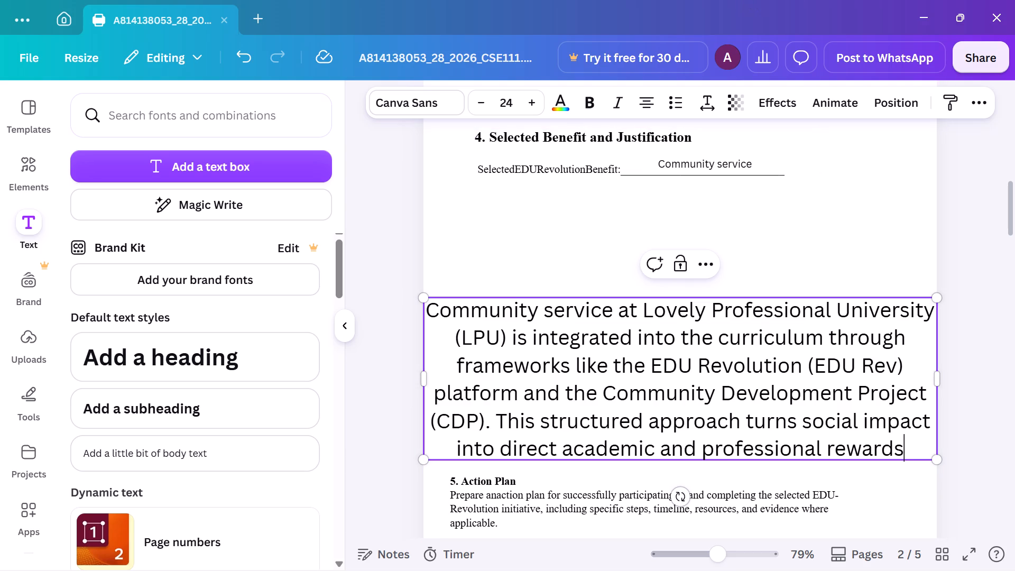
Set the Community service paragraph's font size to 13.
triple_click(480, 105)
triple_click(480, 105)
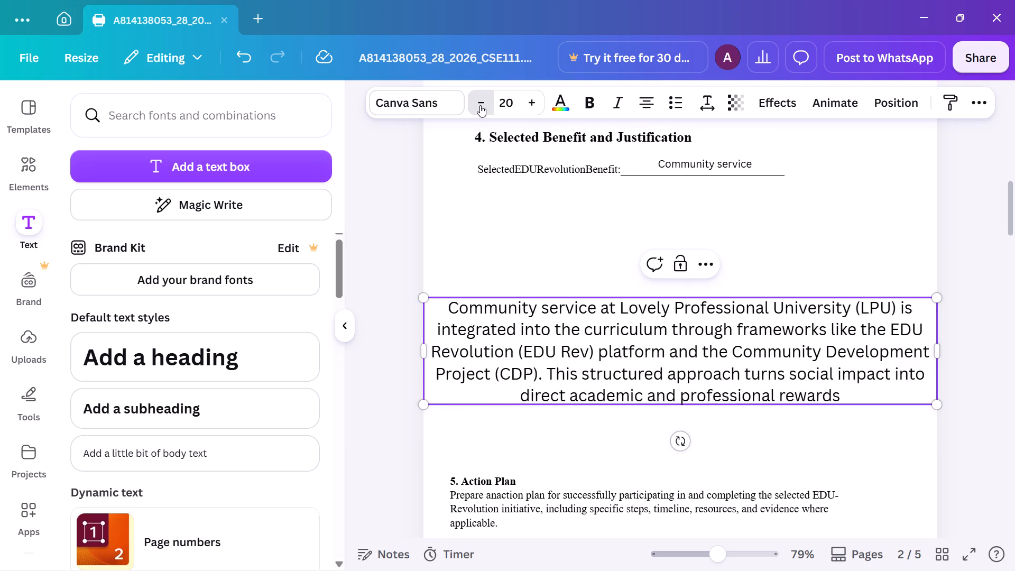
triple_click(480, 105)
left_click(480, 105)
left_click(480, 105)
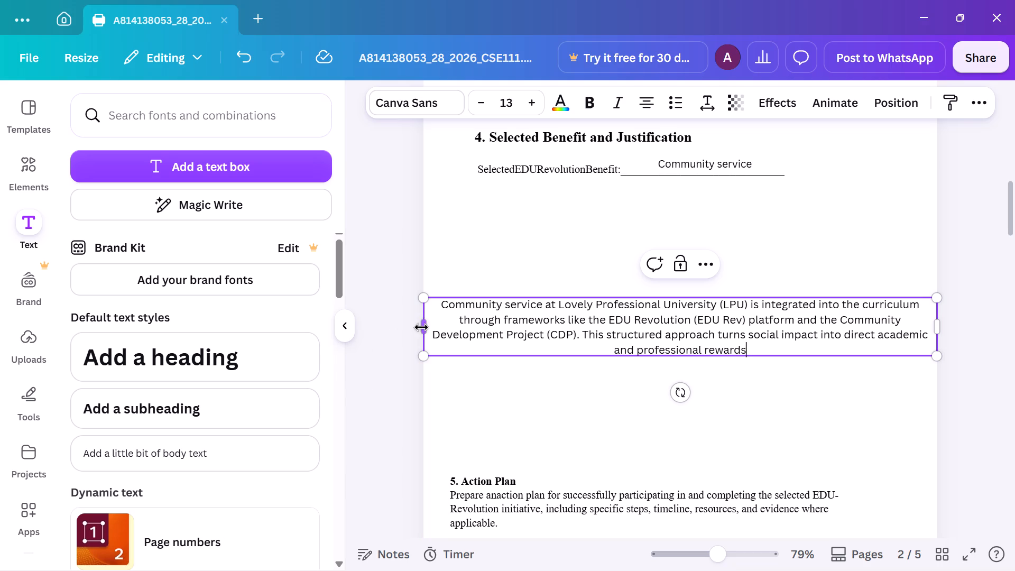
Narrow the Community service text box from both sides so it starts level with the section 4 heading and has even side margins.
left_click_drag(421, 327, 471, 323)
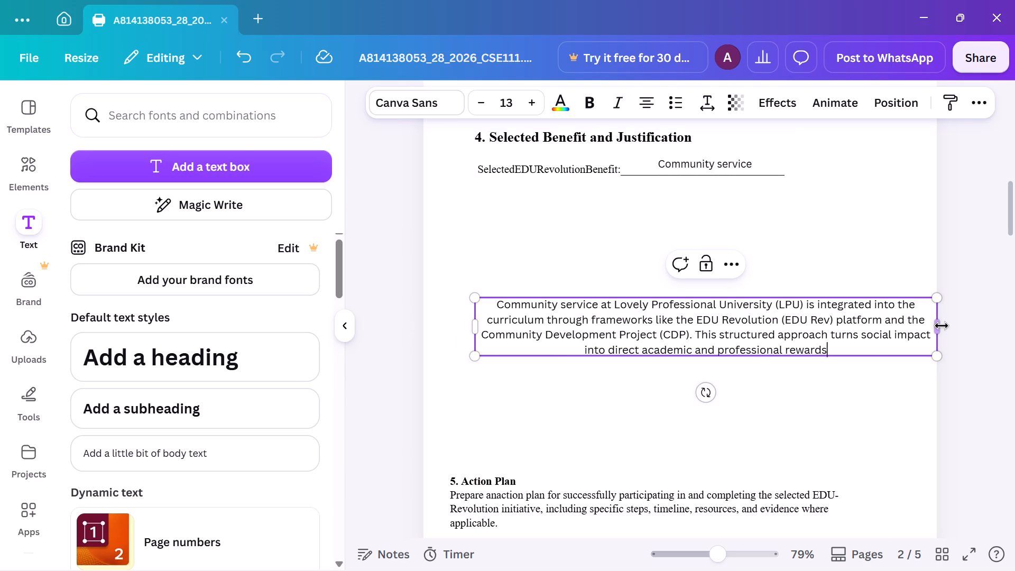
left_click_drag(940, 326, 886, 335)
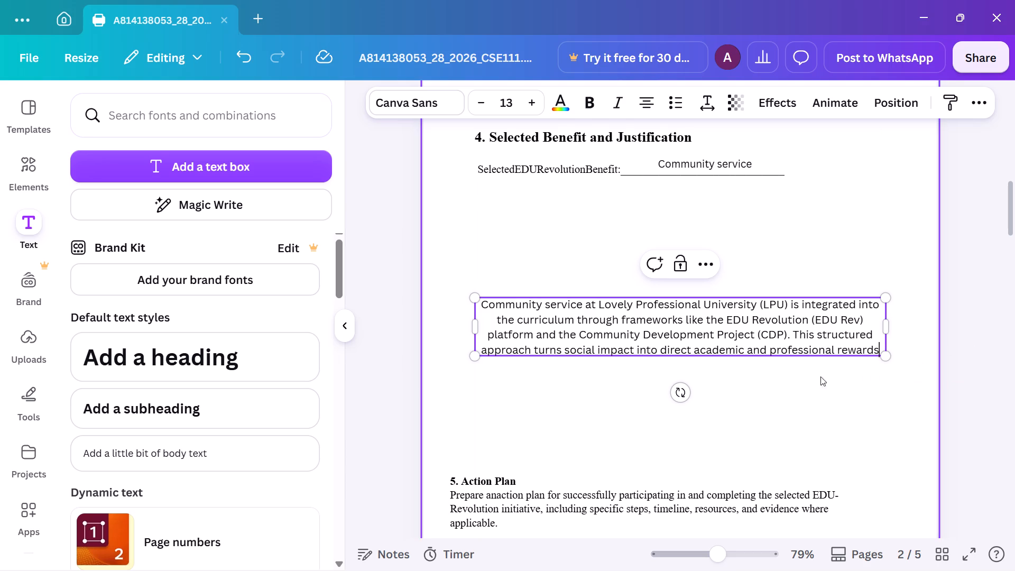
Move the Community service paragraph up to just below the selected EDU Revolution benefit line in section 4.
key("Up")
key("Up")
key("Up")
key("Up")
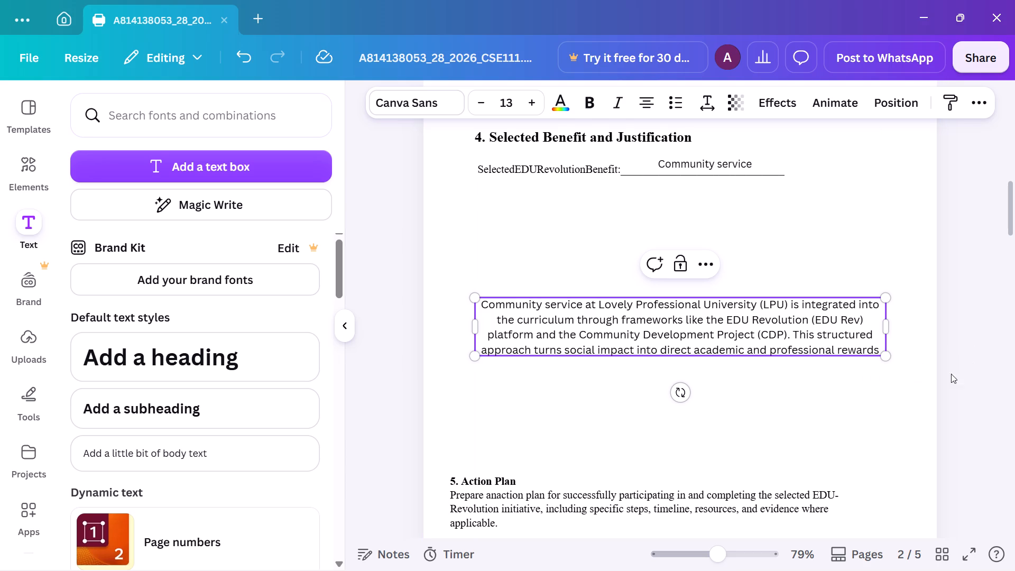
left_click(901, 403)
left_click(844, 335)
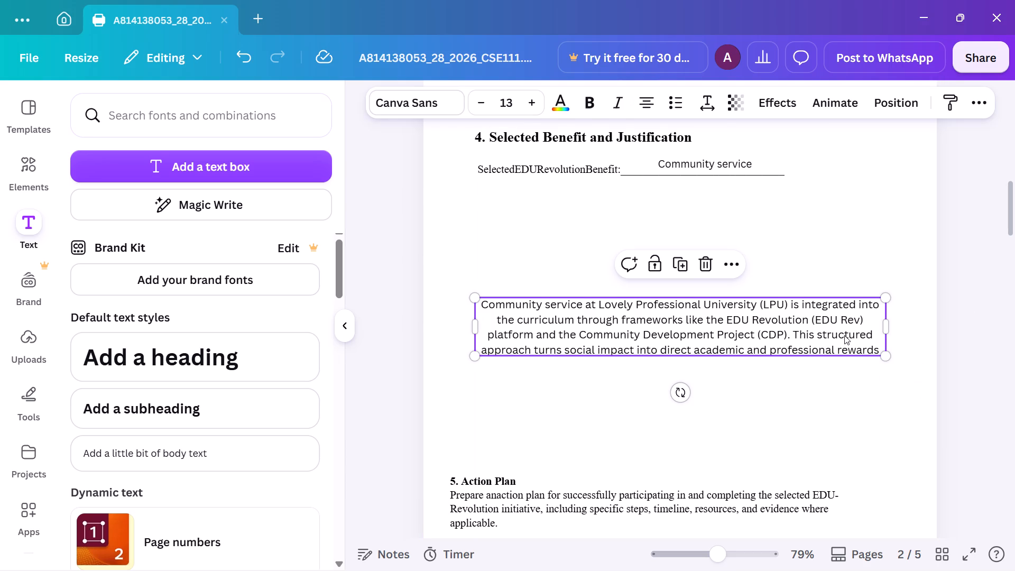
key("Up")
key("Up")
key("Up")
key("Up")
key("Up")
key("Up")
key("Up")
key("Up")
key("Up")
key("Up")
key("Up")
key("Up")
key("Up")
key("Up")
key("Up")
key("Up")
key("Up")
key("Up")
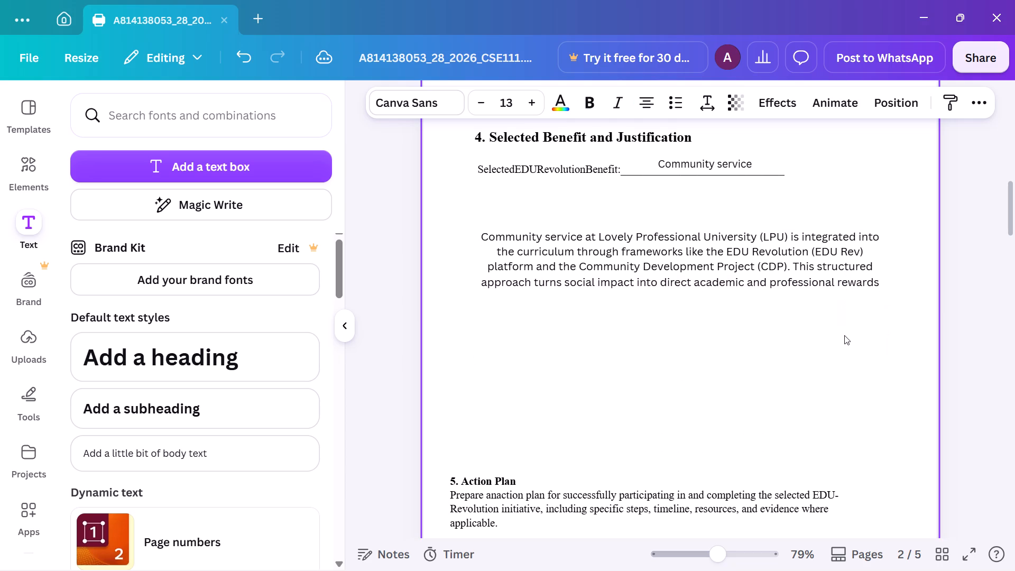
key("Up")
key("Up")
key("Up")
key("Up")
key("Up")
key("Up")
key("Up")
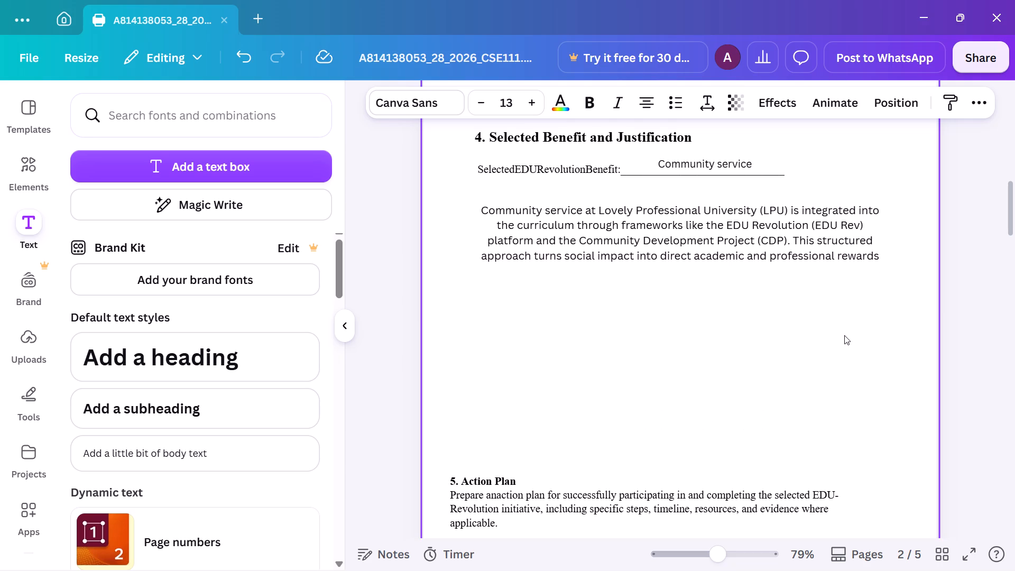
key("Up")
Left-align the Community service paragraph and deselect it.
left_click(647, 110)
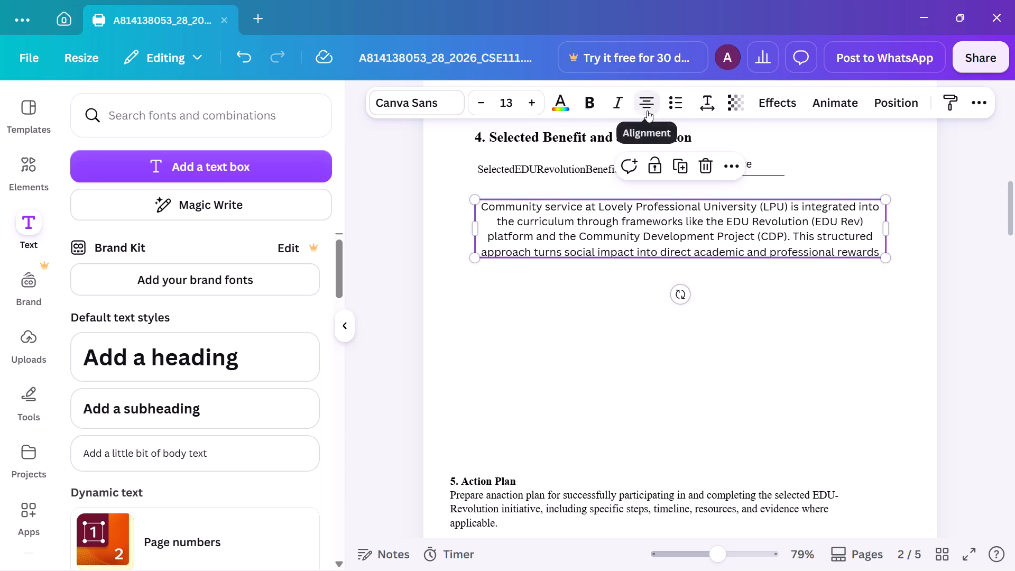
left_click(949, 303)
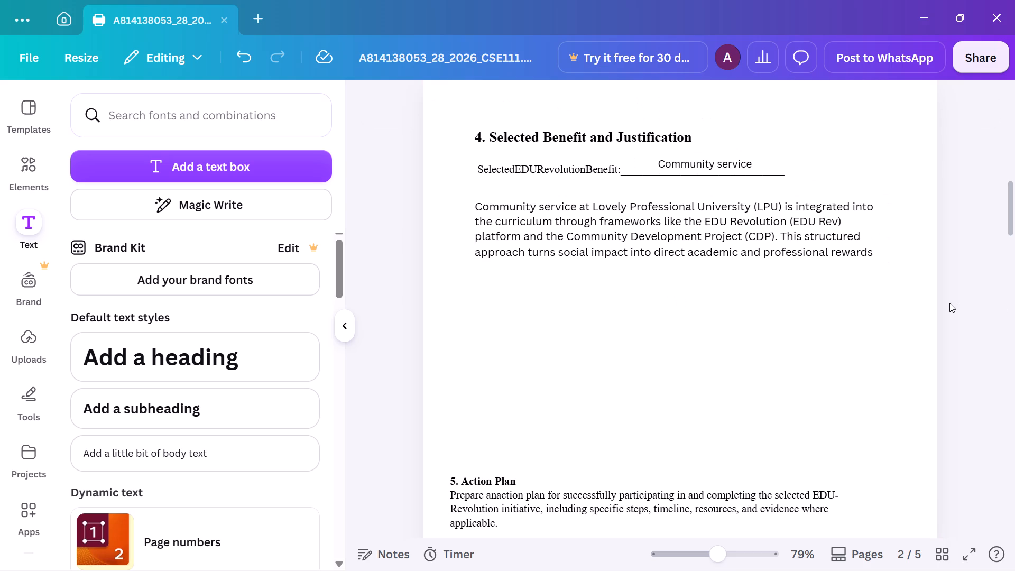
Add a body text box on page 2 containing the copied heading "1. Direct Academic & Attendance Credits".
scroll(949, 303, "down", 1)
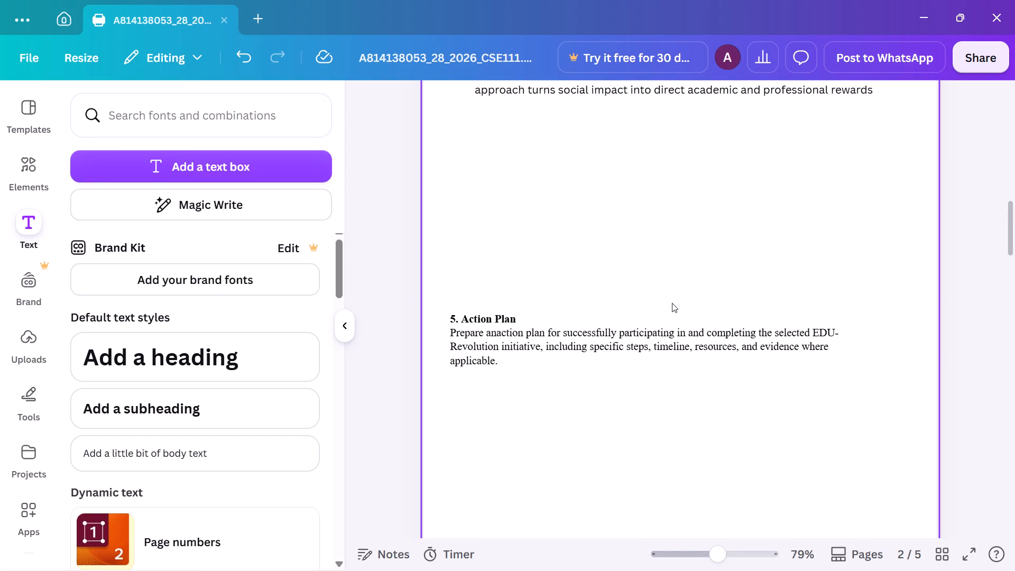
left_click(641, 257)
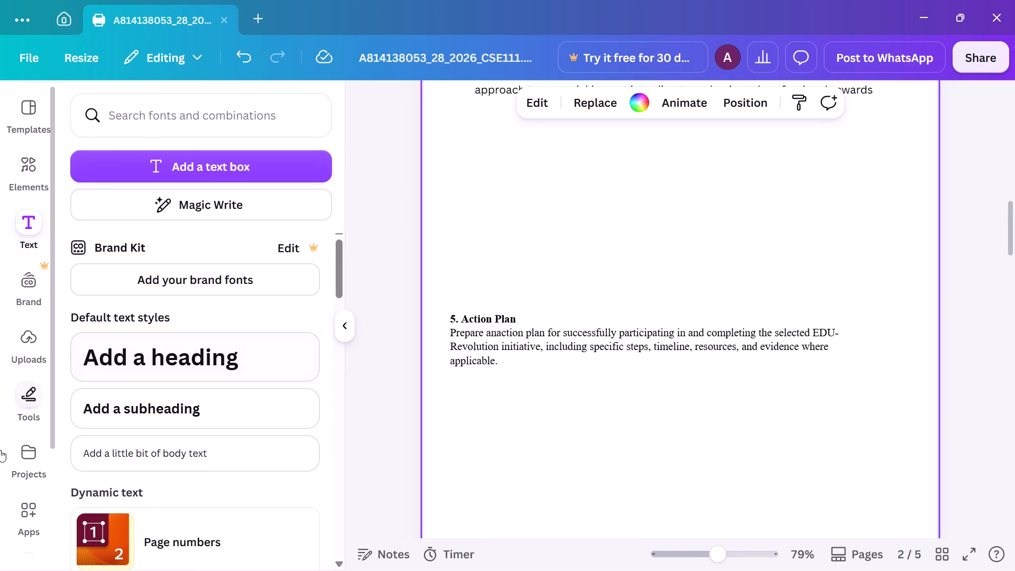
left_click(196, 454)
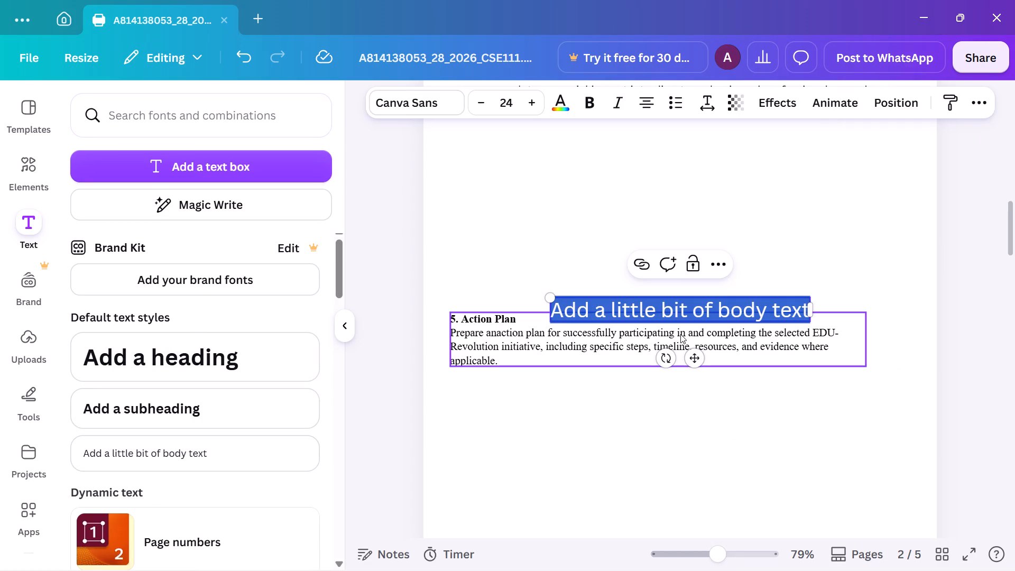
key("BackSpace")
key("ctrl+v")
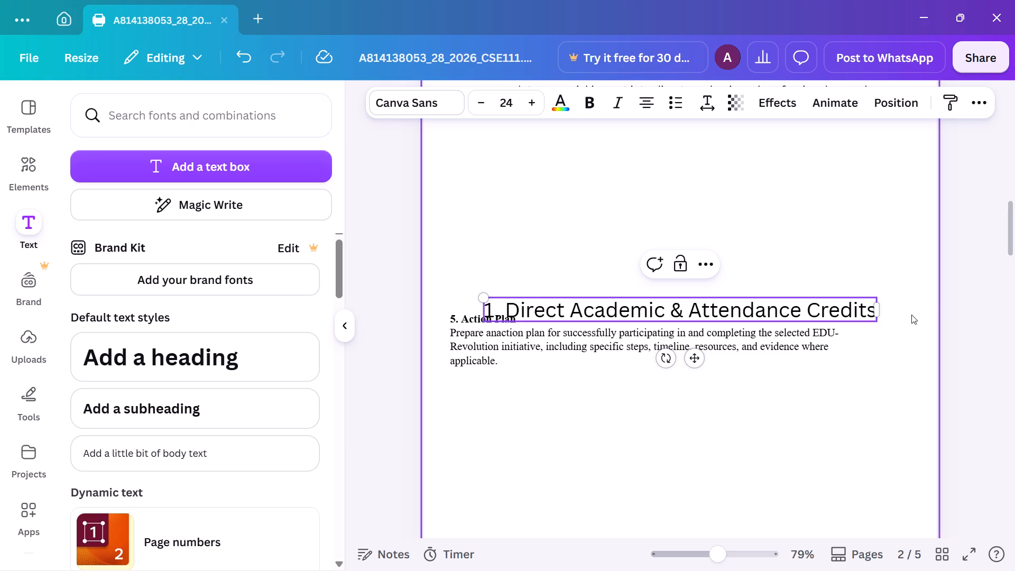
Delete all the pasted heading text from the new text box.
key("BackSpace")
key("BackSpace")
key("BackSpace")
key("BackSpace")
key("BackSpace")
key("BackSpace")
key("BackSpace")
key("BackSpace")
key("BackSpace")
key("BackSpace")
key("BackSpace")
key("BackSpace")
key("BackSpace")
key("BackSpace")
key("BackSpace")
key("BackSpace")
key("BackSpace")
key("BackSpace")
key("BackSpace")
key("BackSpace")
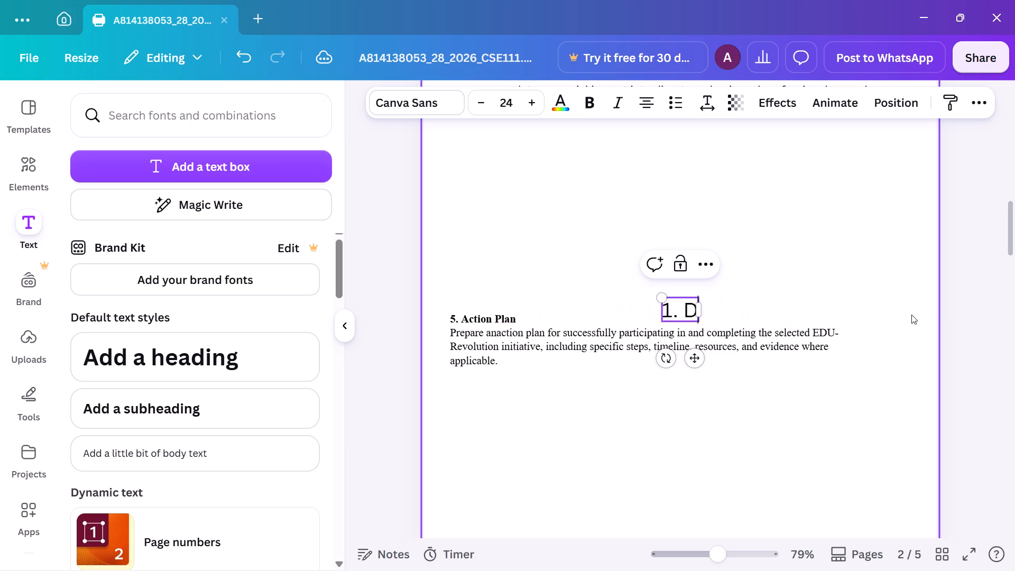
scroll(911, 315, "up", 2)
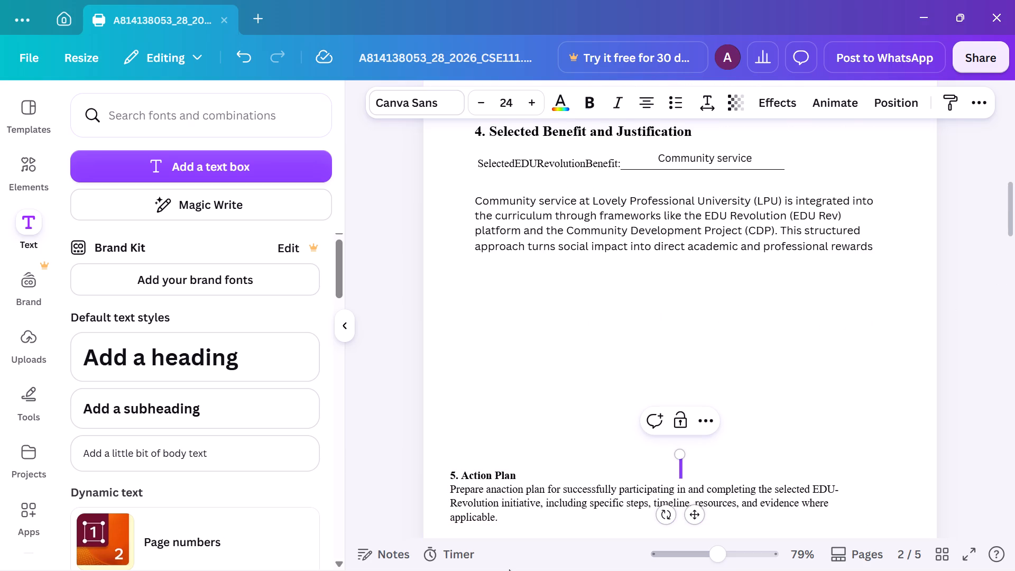
Switch to Chrome and check section 4's instructions in the assignment PDF.
left_click(636, 558)
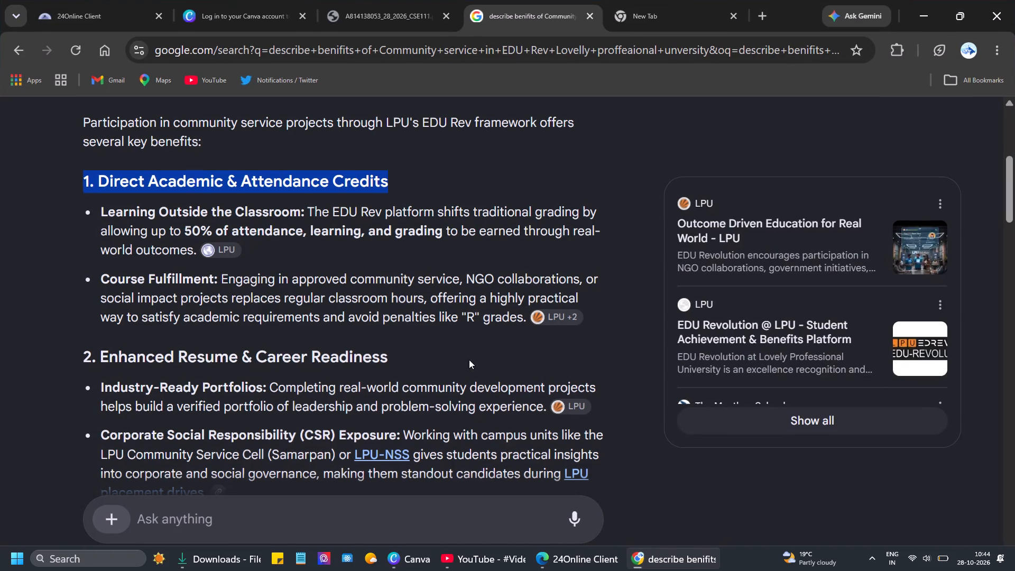
left_click(360, 0)
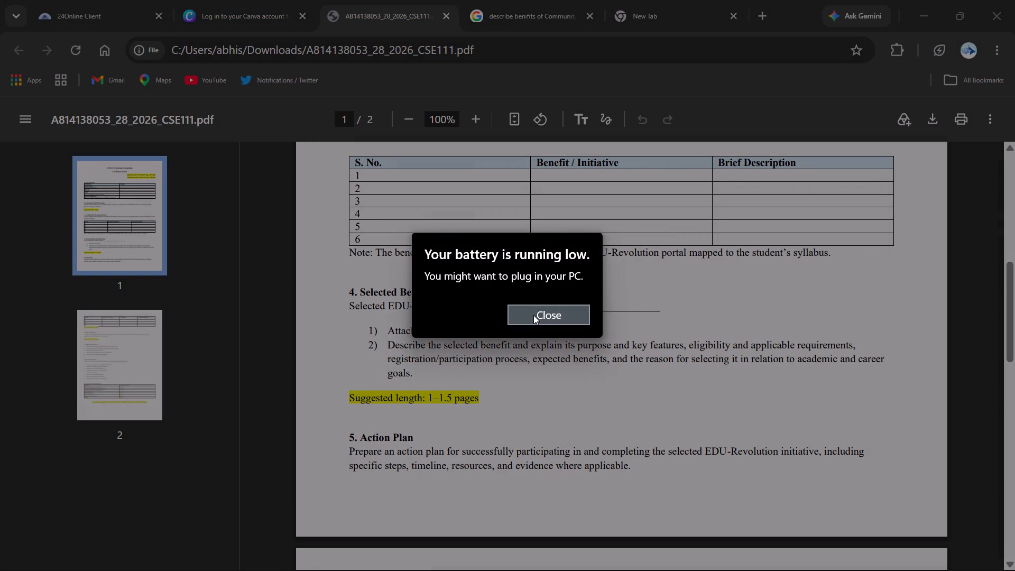
left_click(533, 315)
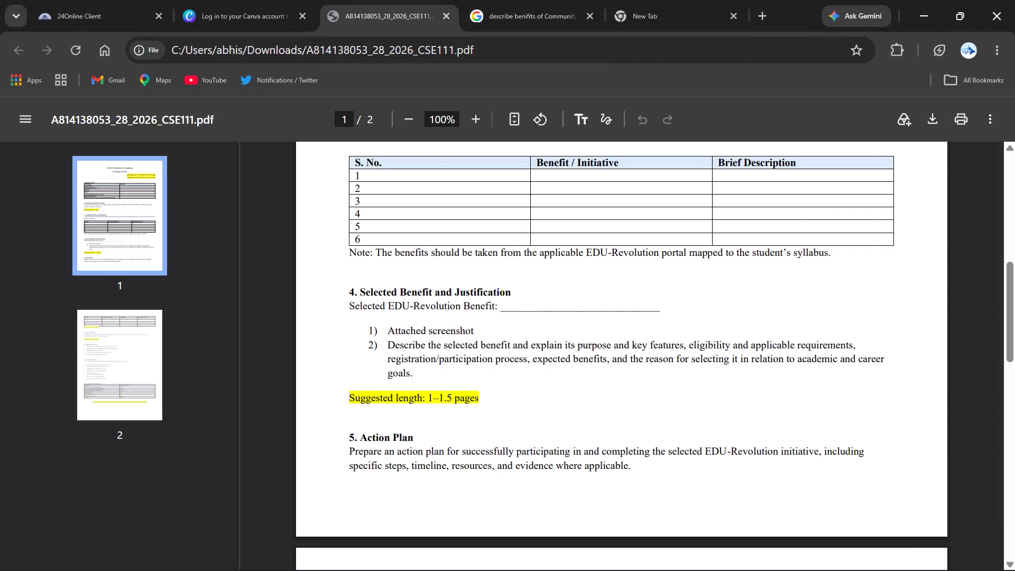
Copy the AI Overview's benefits text, from "Participation in community service projects" to "bring those solutions to market".
left_click(482, 2)
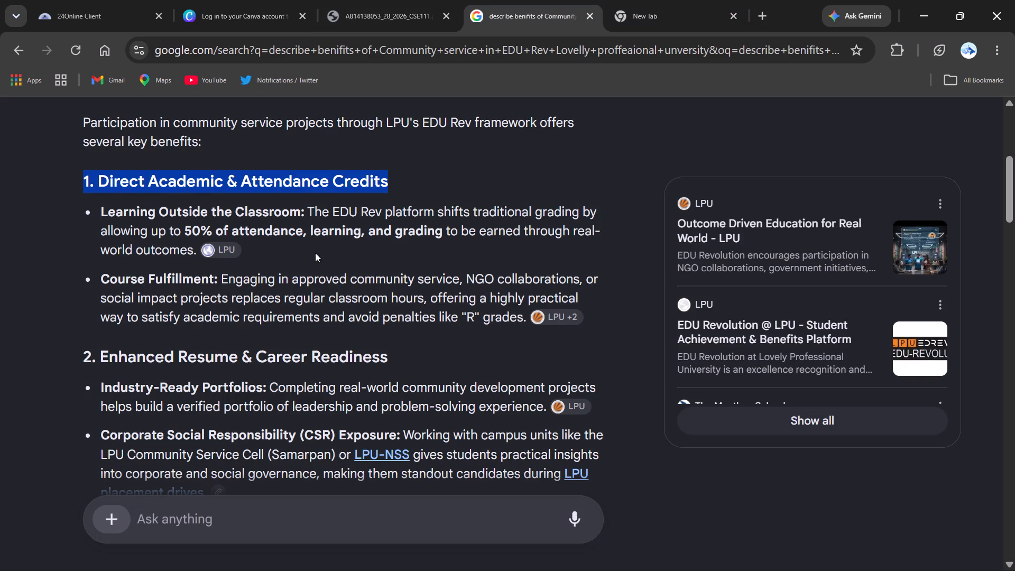
scroll(454, 149, "up", 1)
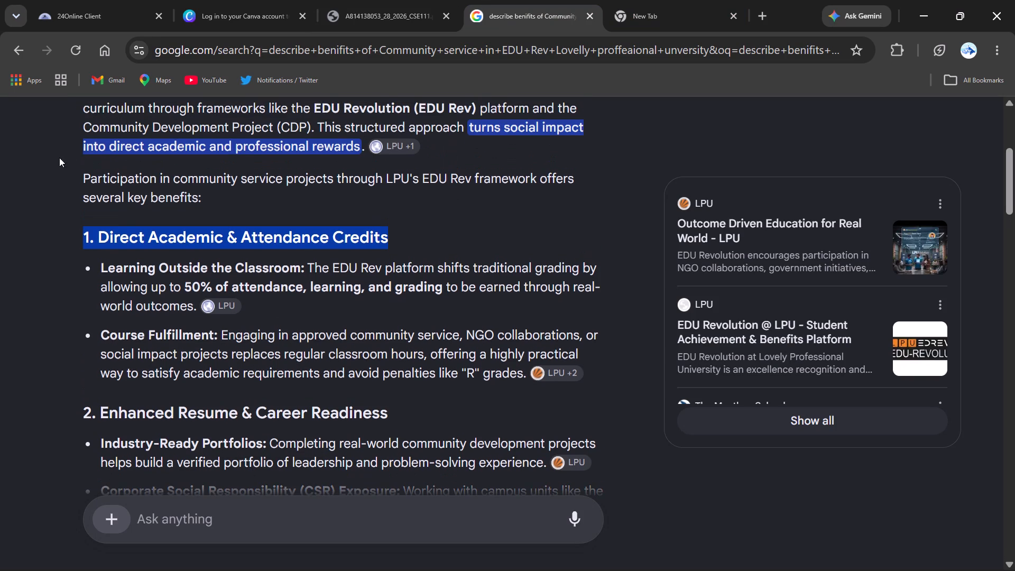
left_click_drag(73, 160, 79, 163)
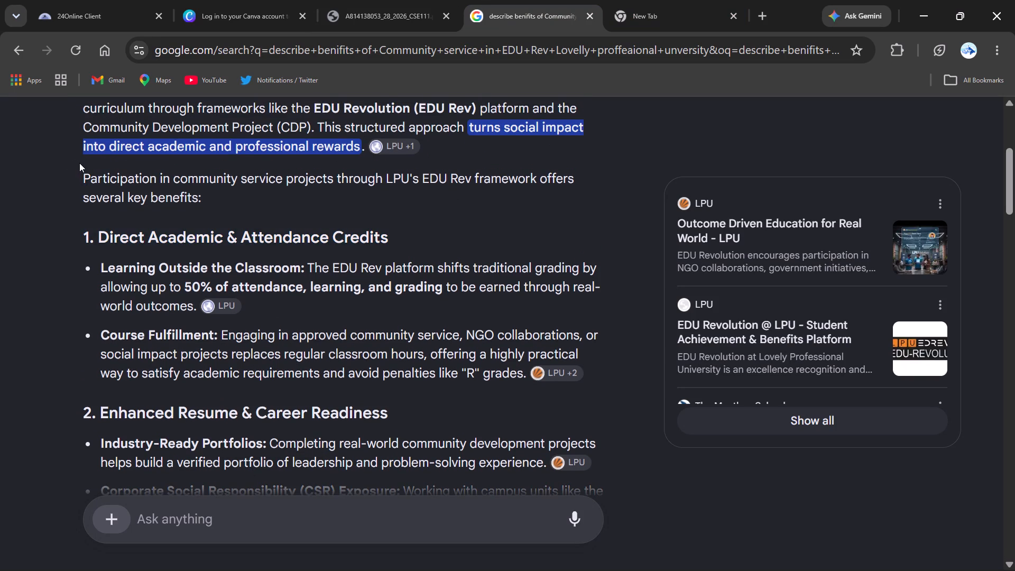
left_click_drag(79, 163, 316, 474)
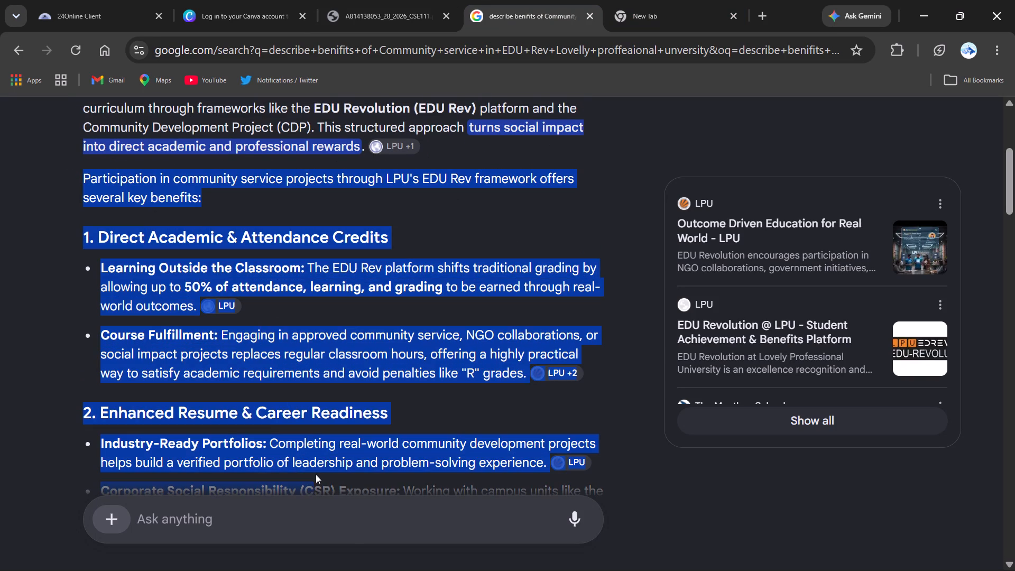
left_click_drag(316, 474, 506, 465)
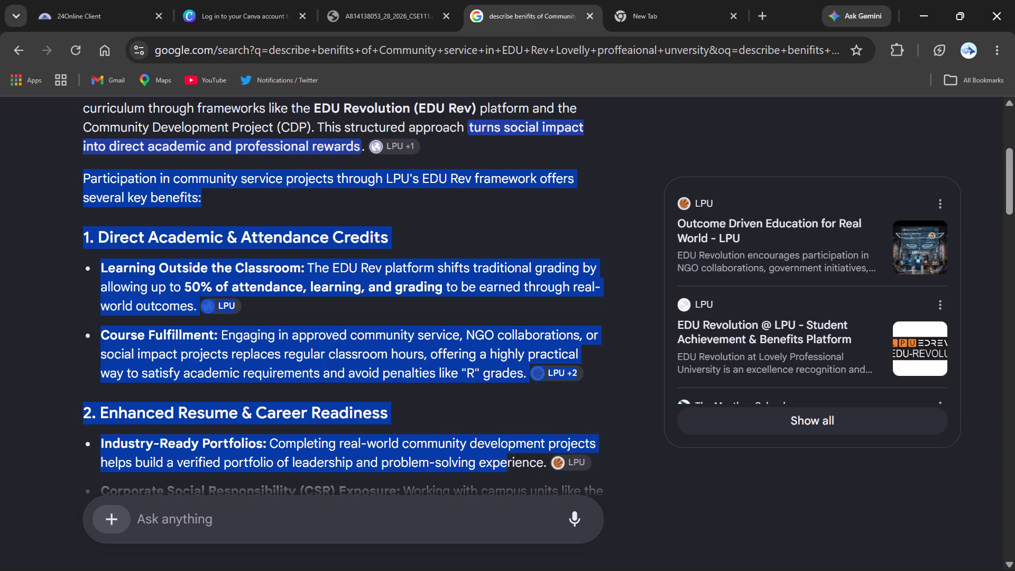
left_click_drag(506, 465, 546, 466)
scroll(546, 466, "down", 2)
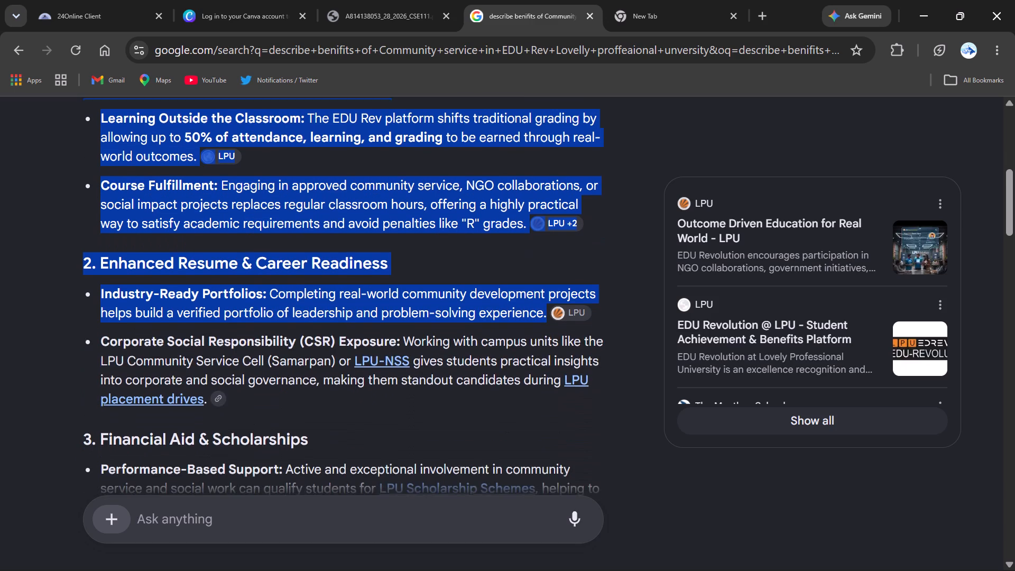
scroll(546, 466, "down", 7)
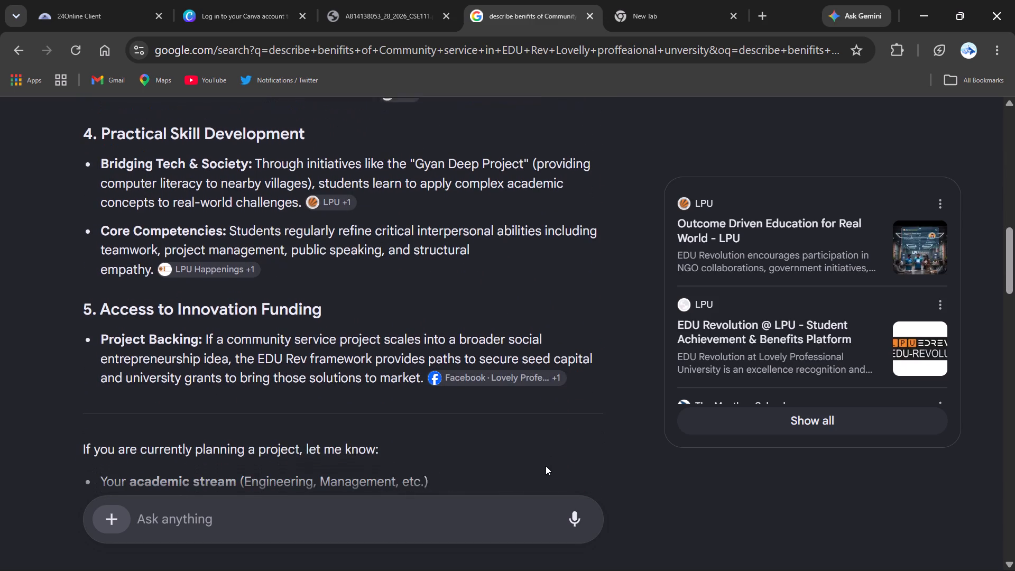
scroll(546, 466, "down", 1)
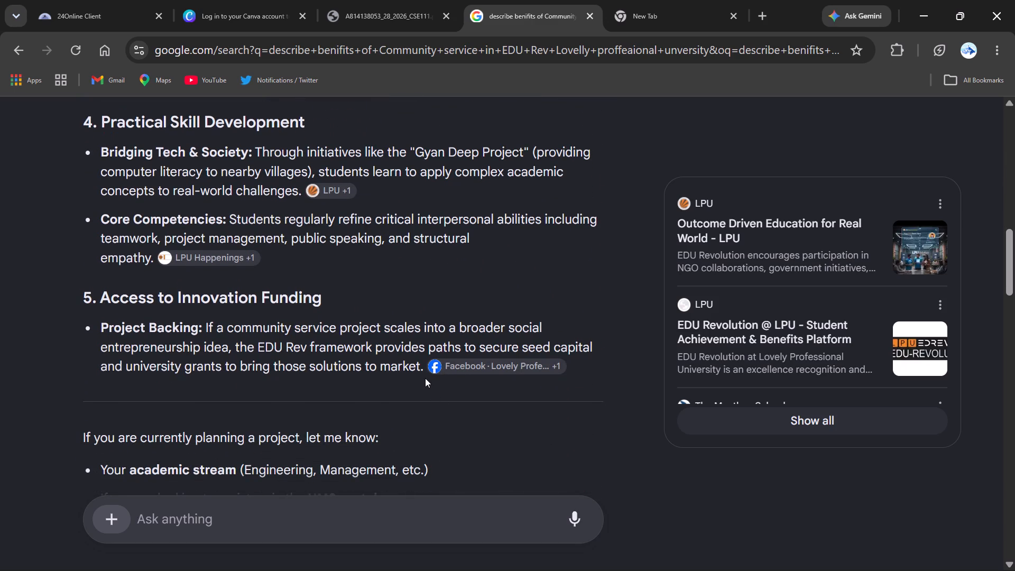
left_click_drag(425, 378, 191, 217)
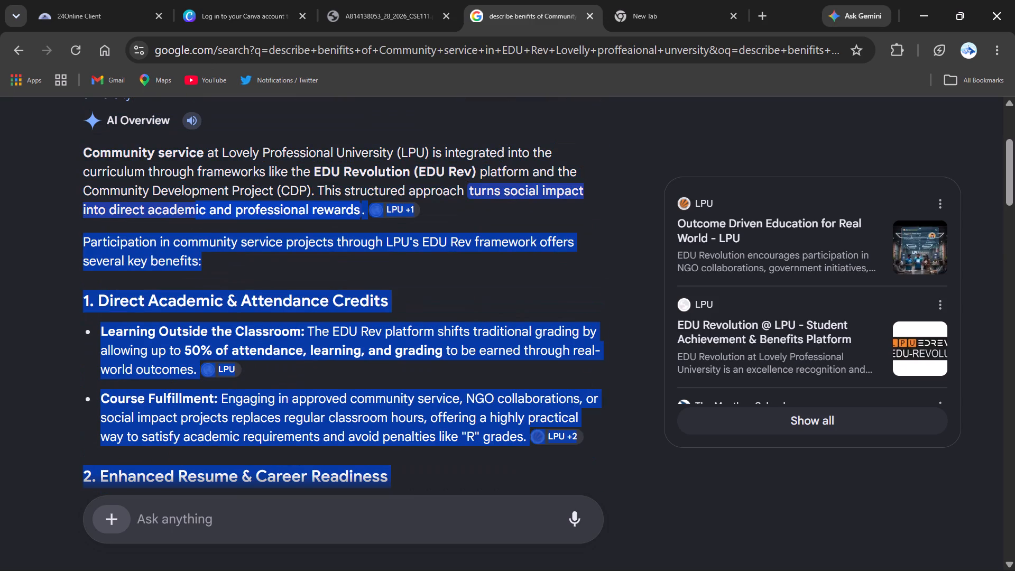
left_click_drag(191, 217, 80, 243)
key("ctrl+c")
Replace the text in the new tab's Google search box with the copied benefits and copy all of it again as plain text.
left_click(688, 3)
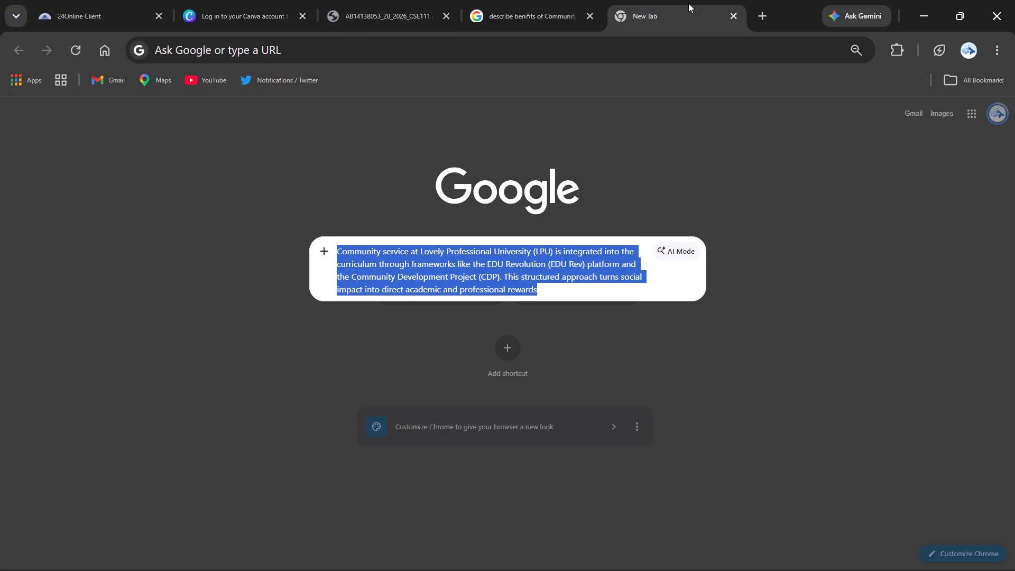
key("BackSpace")
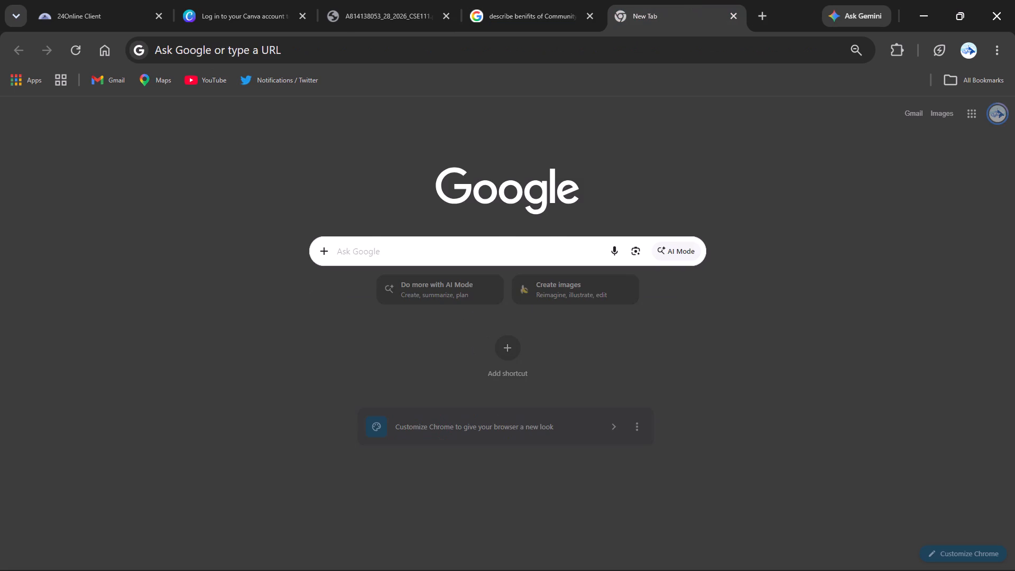
key("ctrl+v")
scroll(401, 276, "up", 6)
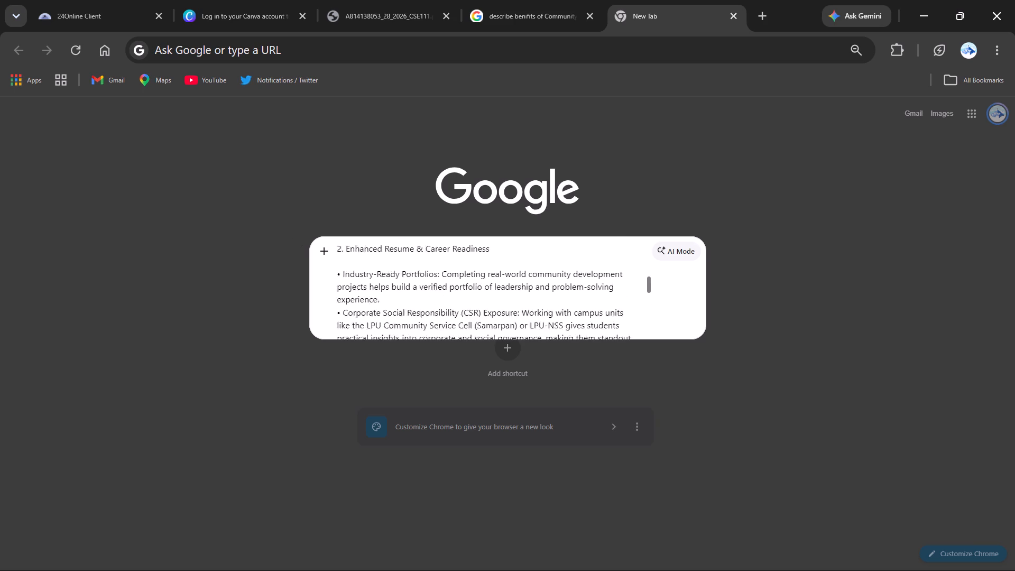
scroll(401, 276, "up", 4)
scroll(401, 276, "down", 8)
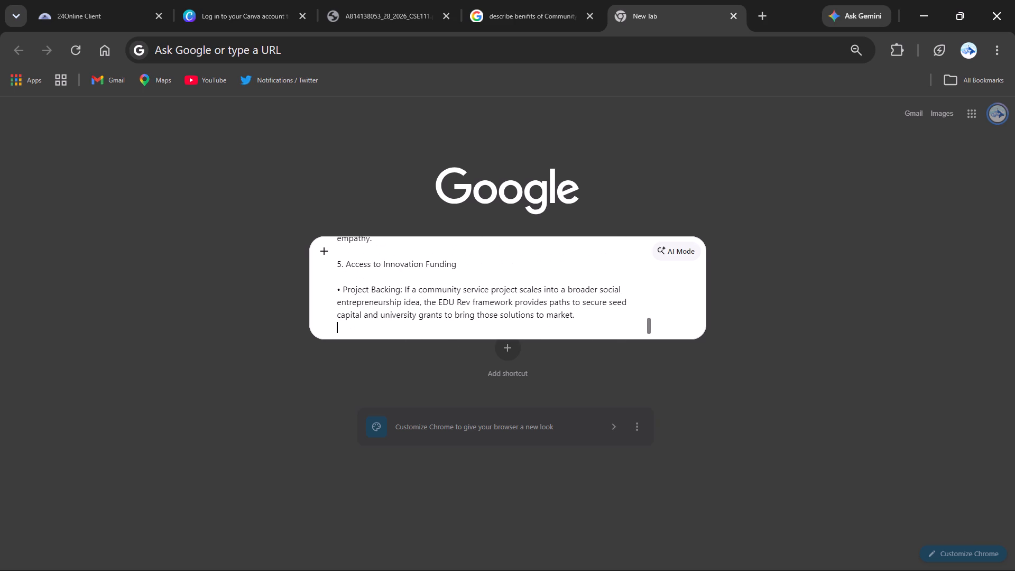
scroll(401, 276, "down", 6)
left_click_drag(345, 331, 330, 208)
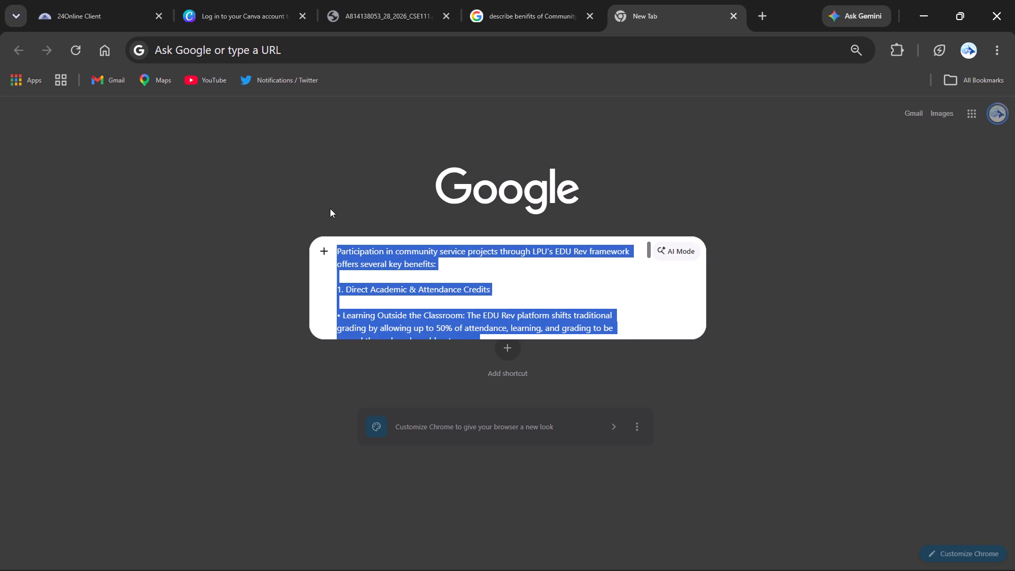
key("ctrl+c")
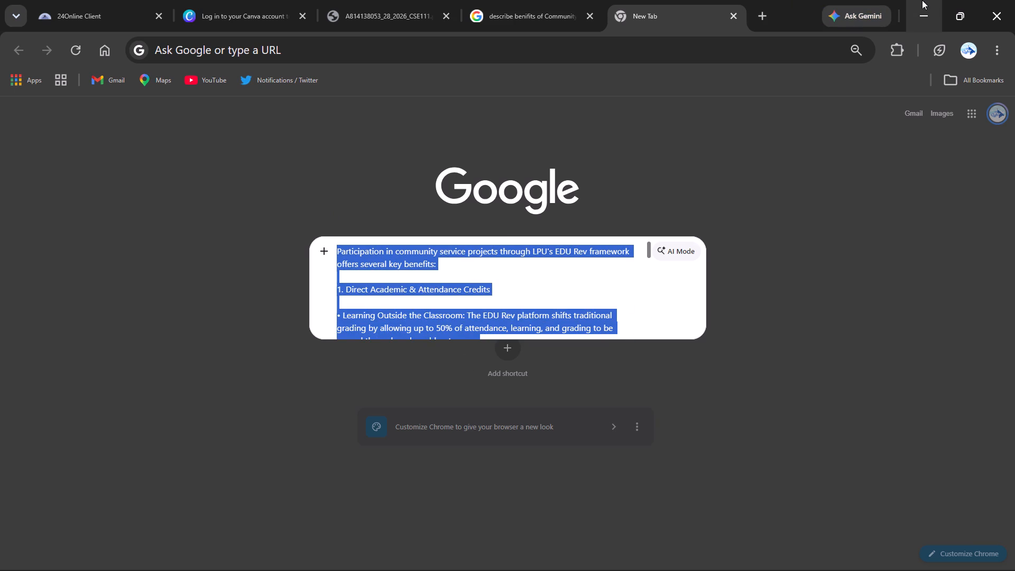
Switch to Canva and paste the copied community service benefits into the empty text box on page 2.
left_click(922, 0)
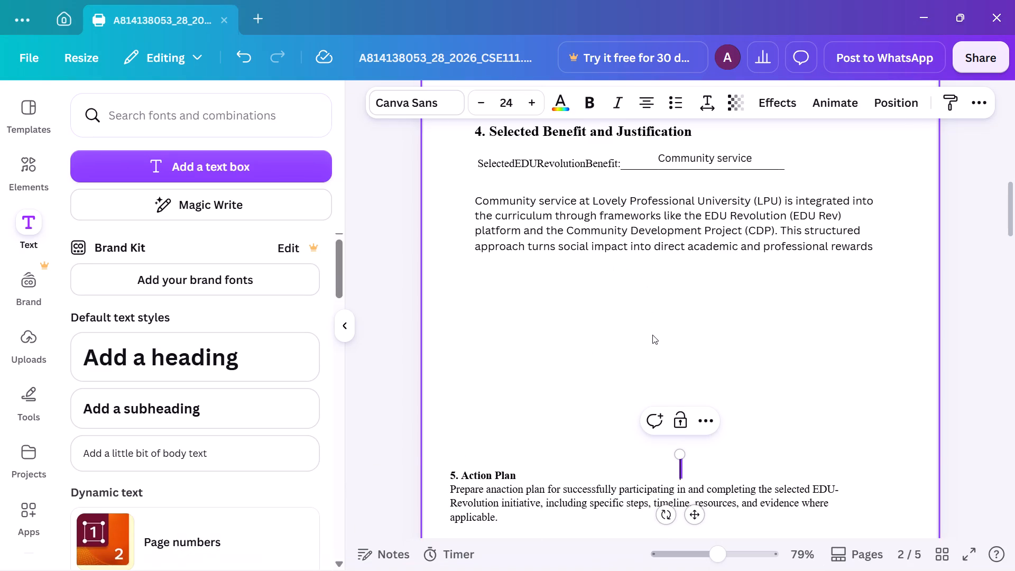
key("ctrl+v")
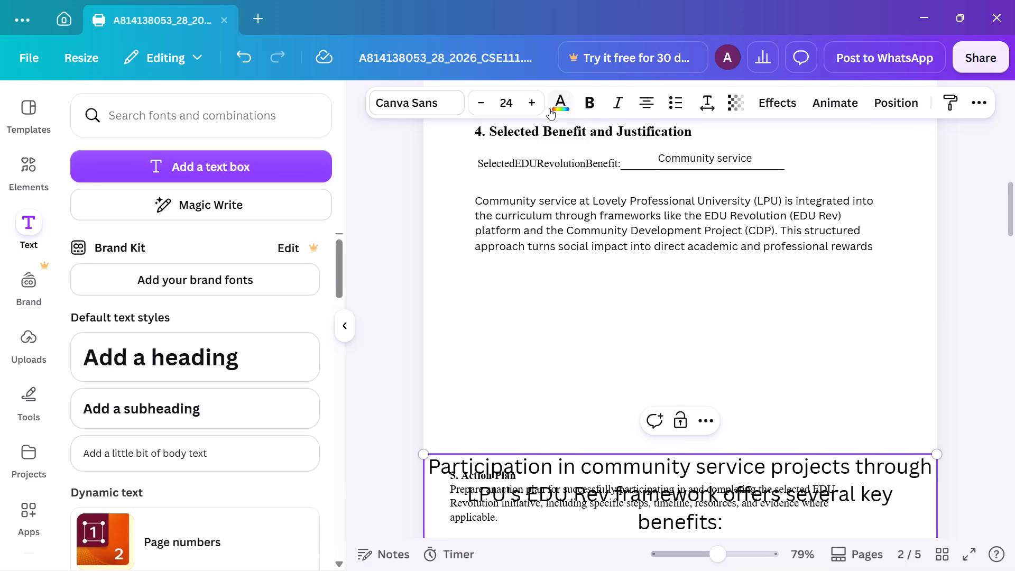
Set the font size of the pasted benefits text on page 2 to 13.
triple_click(487, 108)
triple_click(487, 108)
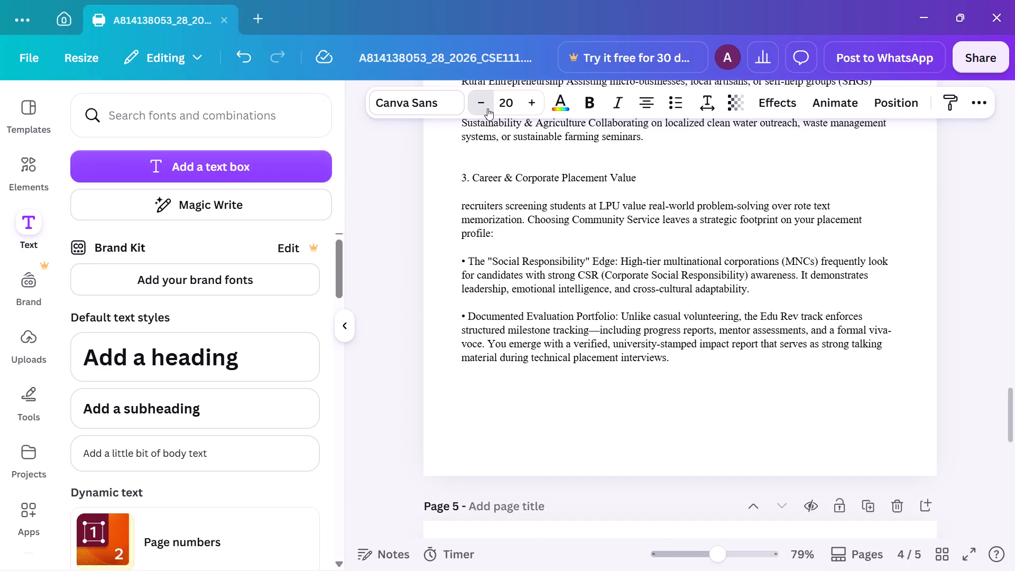
left_click(487, 108)
left_click(1001, 285)
scroll(1001, 285, "up", 3)
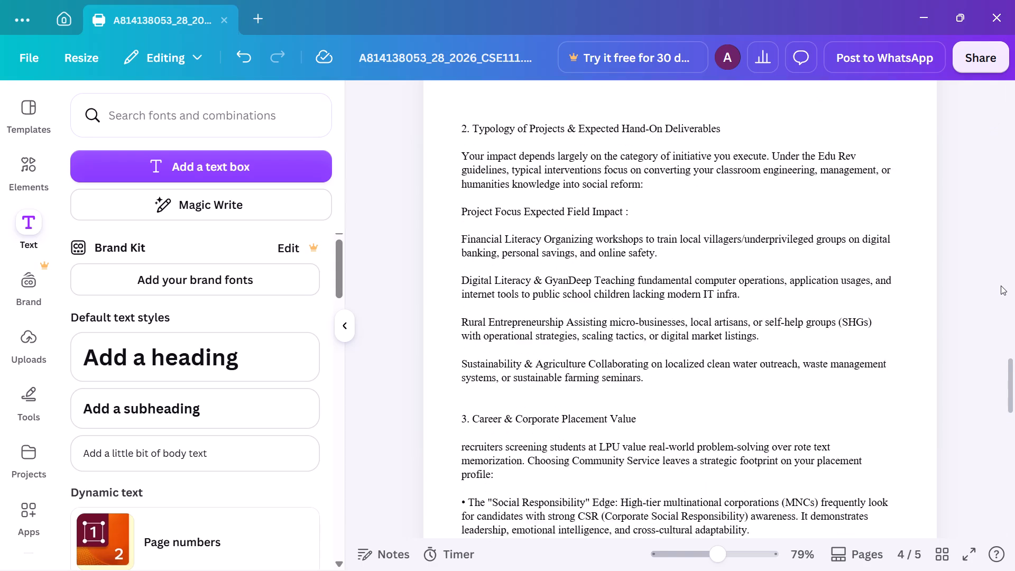
scroll(1001, 285, "up", 9)
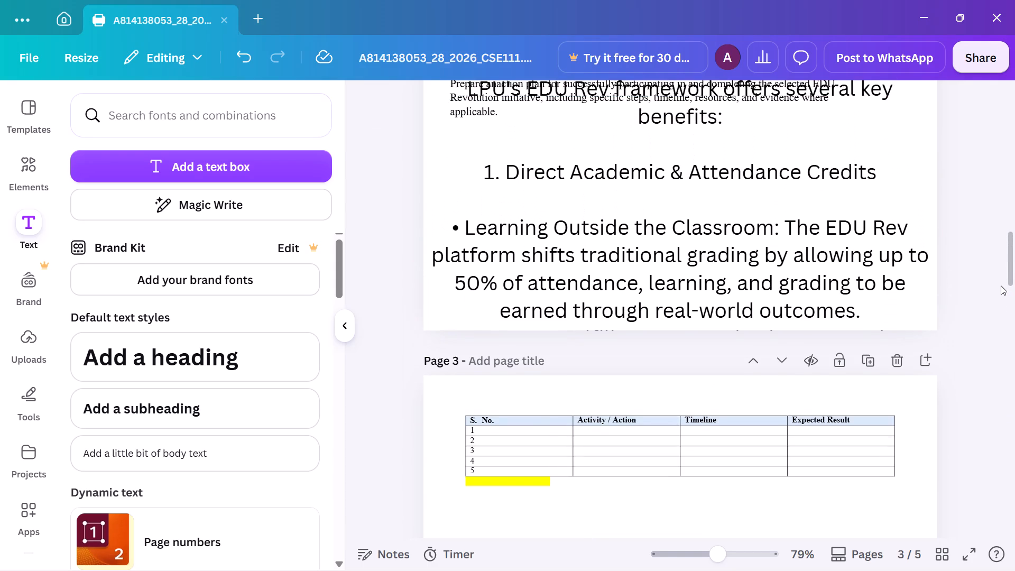
scroll(1001, 285, "up", 1)
left_click(843, 277)
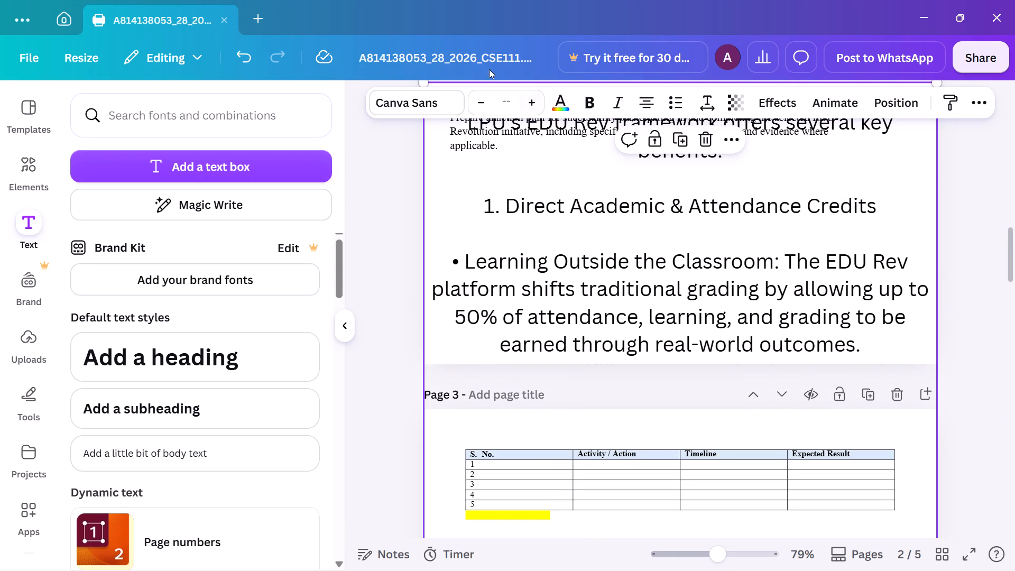
left_click(512, 101)
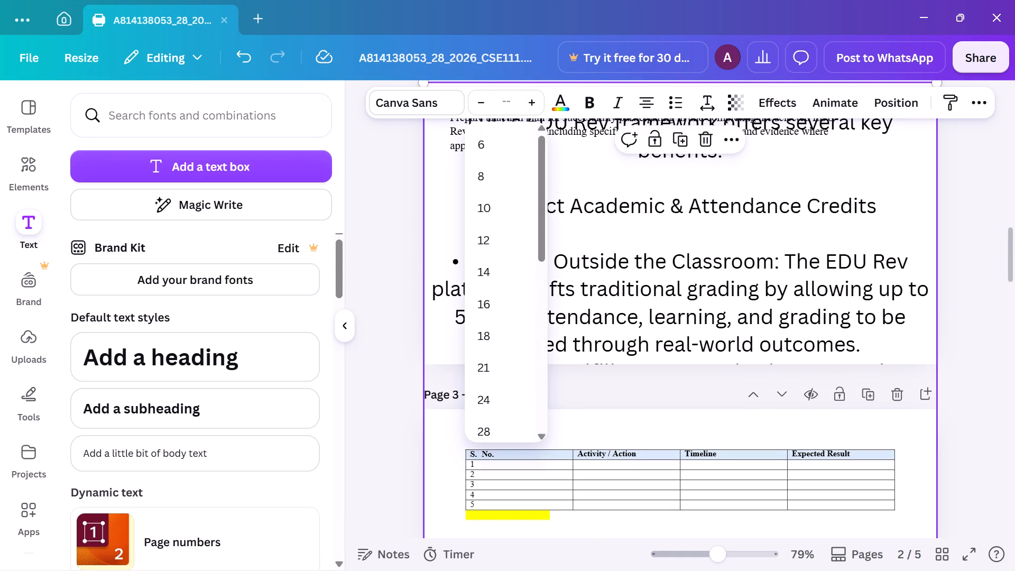
key("BackSpace")
type("13")
key("Return")
left_click(975, 273)
Separate the overlapping benefits text and "5. Action Plan" block on page 2, placing the benefits just below the Action Plan.
scroll(975, 273, "up", 2)
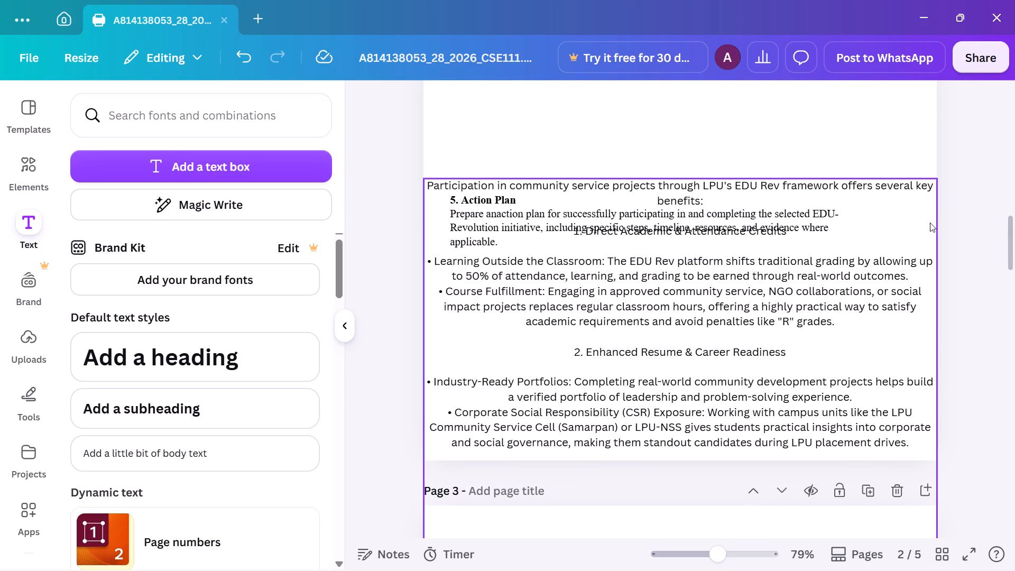
left_click_drag(774, 231, 776, 257)
left_click_drag(776, 257, 780, 309)
left_click_drag(800, 218, 803, 119)
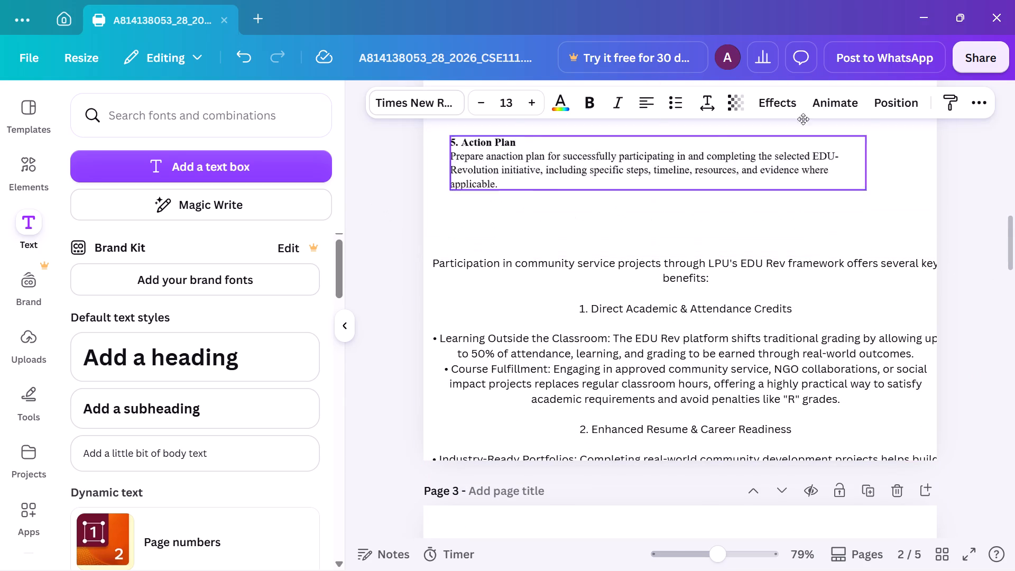
left_click_drag(803, 119, 801, 111)
left_click_drag(782, 307, 794, 208)
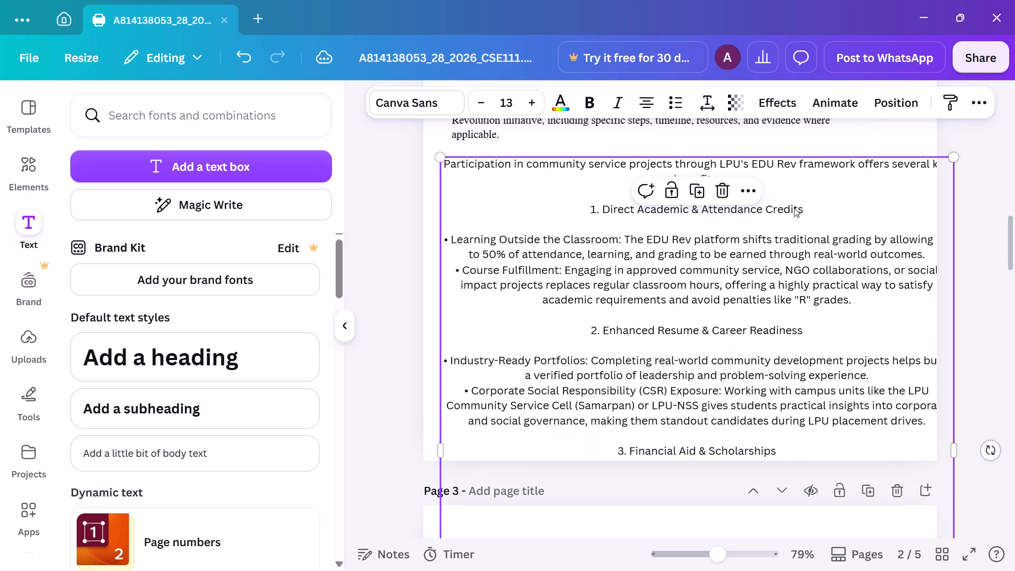
Move the "5. Action Plan" text block from page 2 to page 3, just below the activity table.
scroll(982, 213, "up", 2)
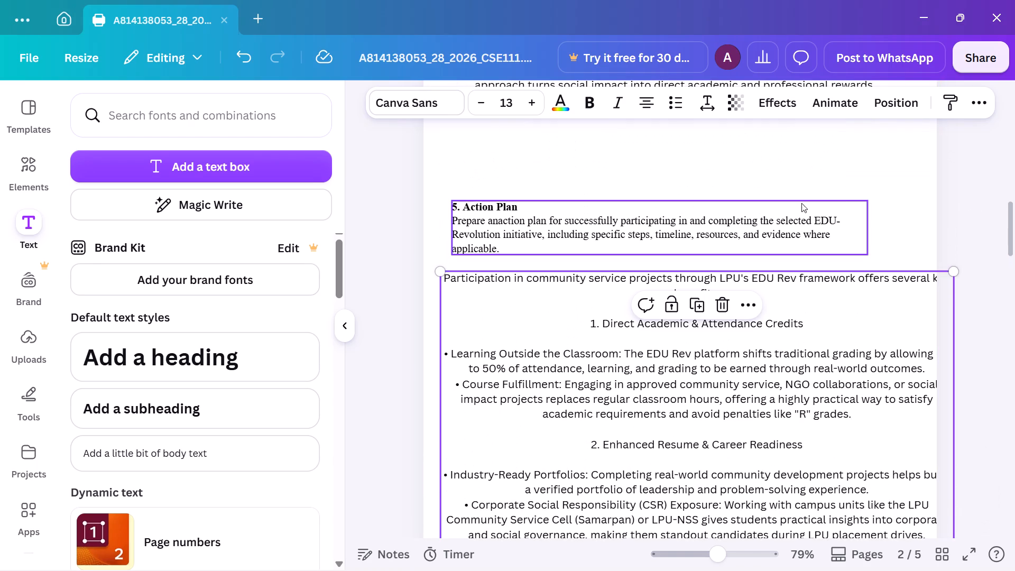
left_click(793, 216)
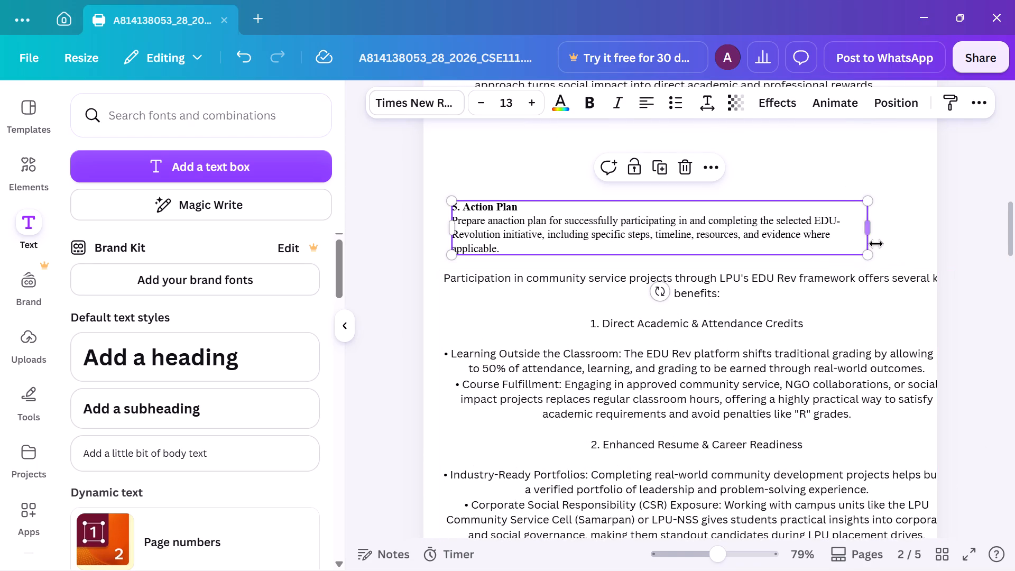
left_click_drag(847, 248, 876, 527)
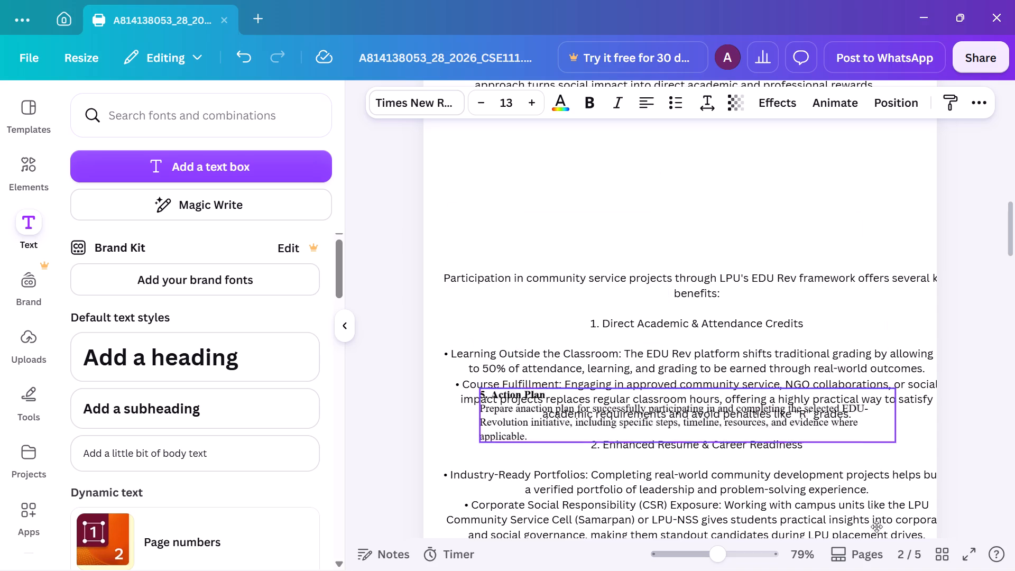
left_click_drag(876, 527, 889, 462)
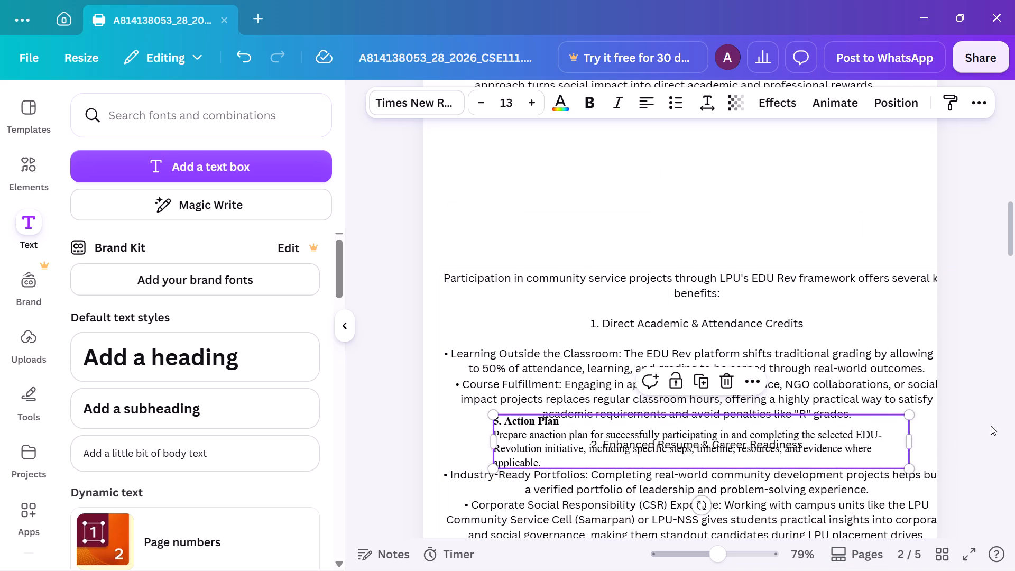
scroll(984, 427, "down", 5)
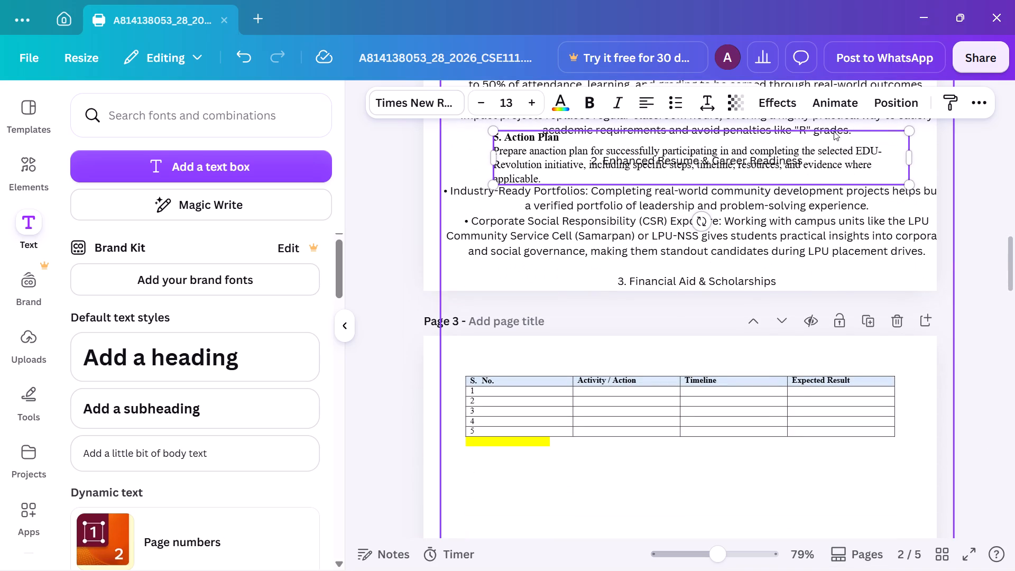
left_click_drag(837, 148, 823, 475)
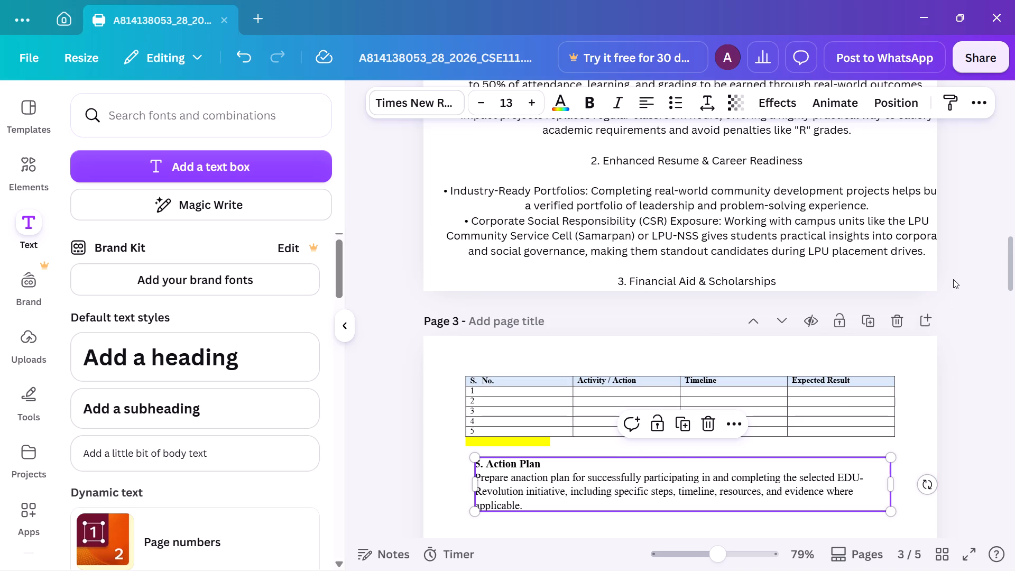
Left-align the benefits text on page 2 and narrow its box to fit within the page.
scroll(953, 279, "up", 5)
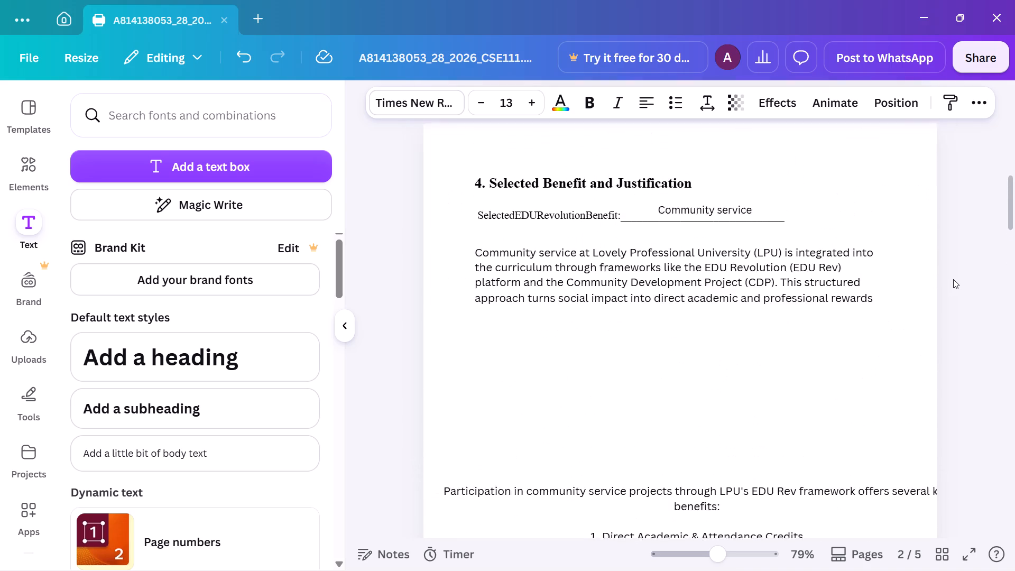
scroll(953, 279, "up", 2)
left_click(809, 360)
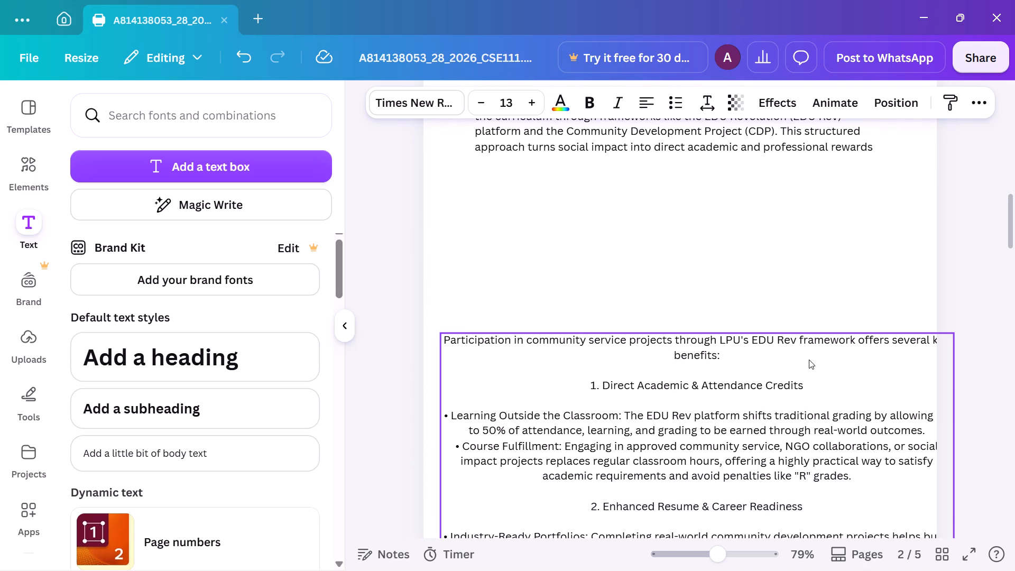
left_click(648, 113)
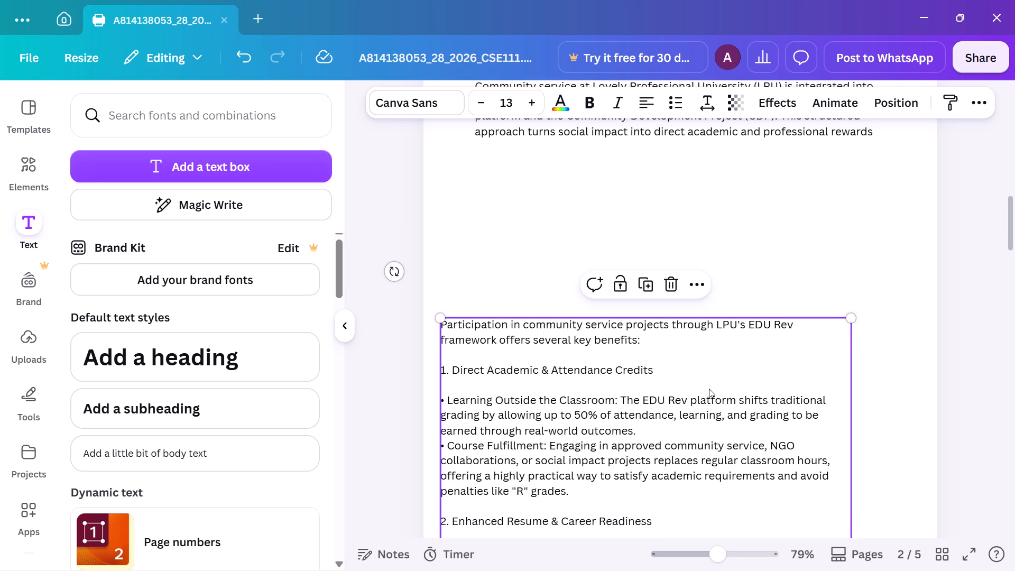
Move the benefits text box directly beneath the Community service description paragraph, lined up with its left edge.
left_click_drag(709, 389, 744, 219)
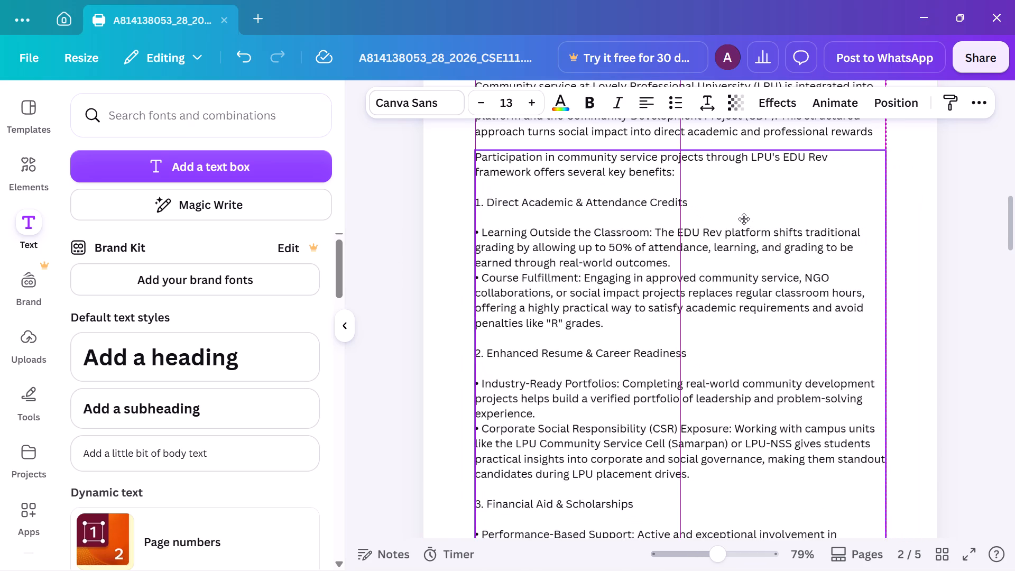
left_click(986, 264)
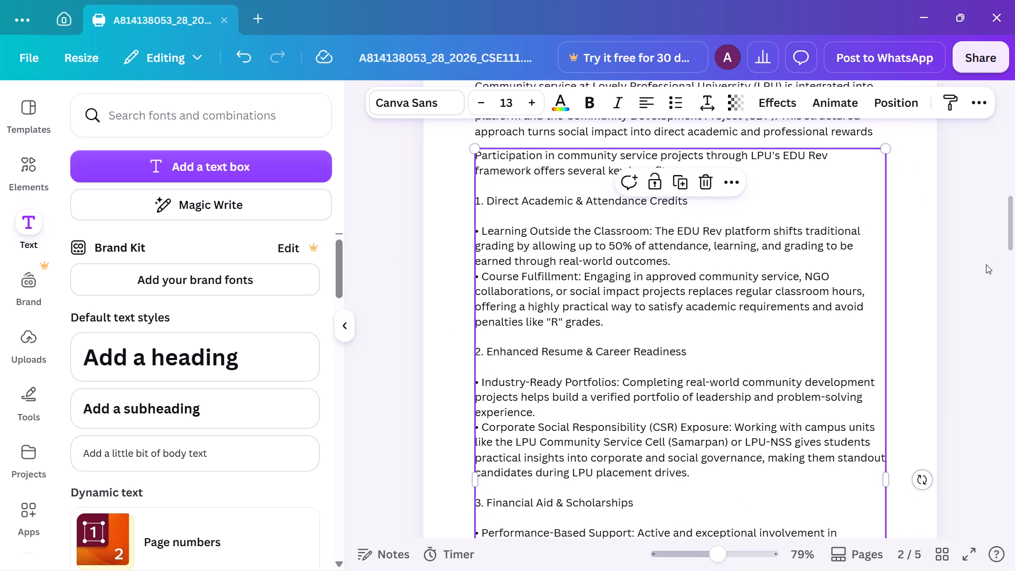
scroll(986, 264, "up", 2)
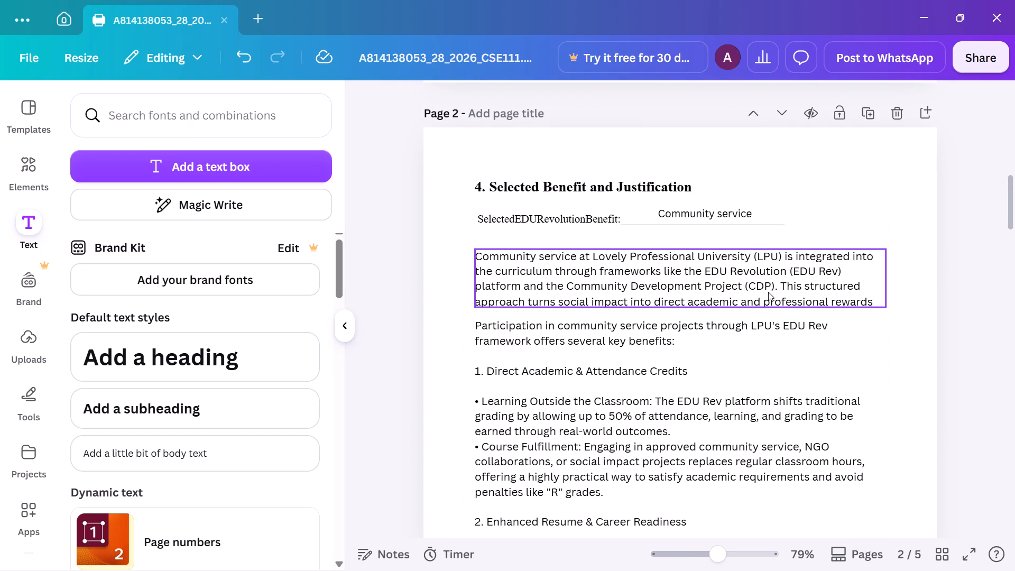
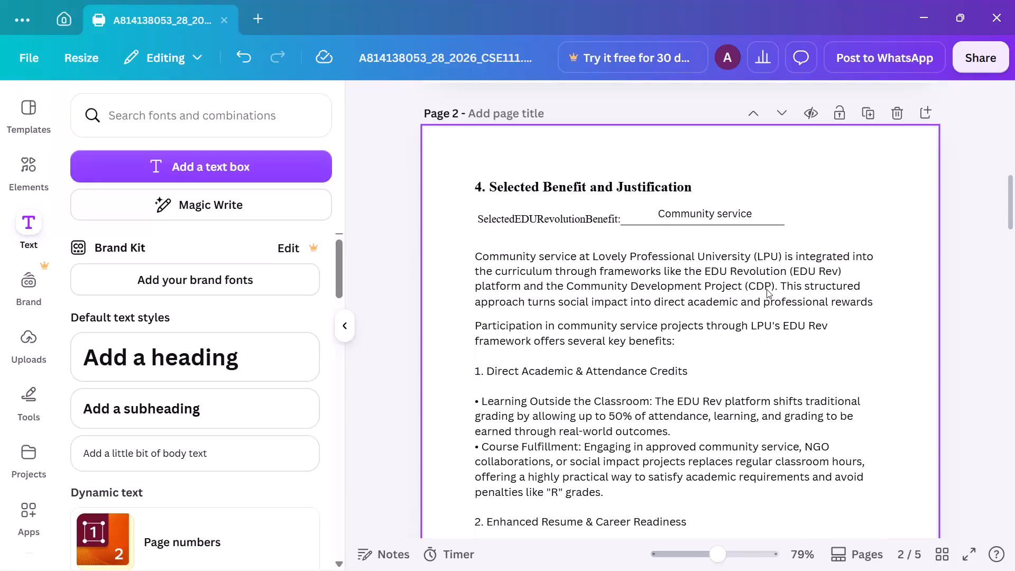
Nudge the benefits text box on page 2 slightly lower, leaving a small gap beneath the Community service paragraph.
scroll(767, 289, "down", 2)
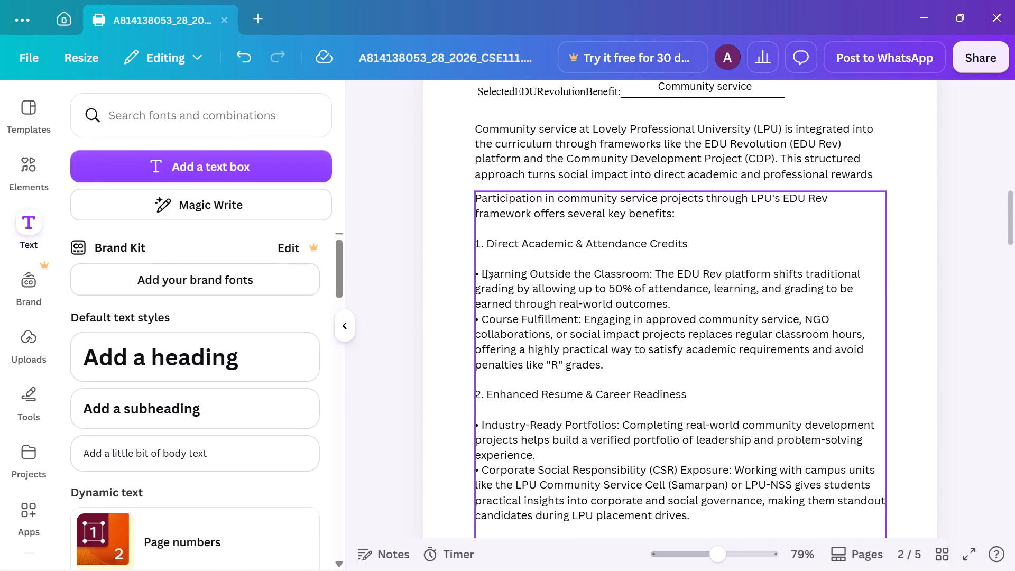
left_click_drag(483, 263, 486, 272)
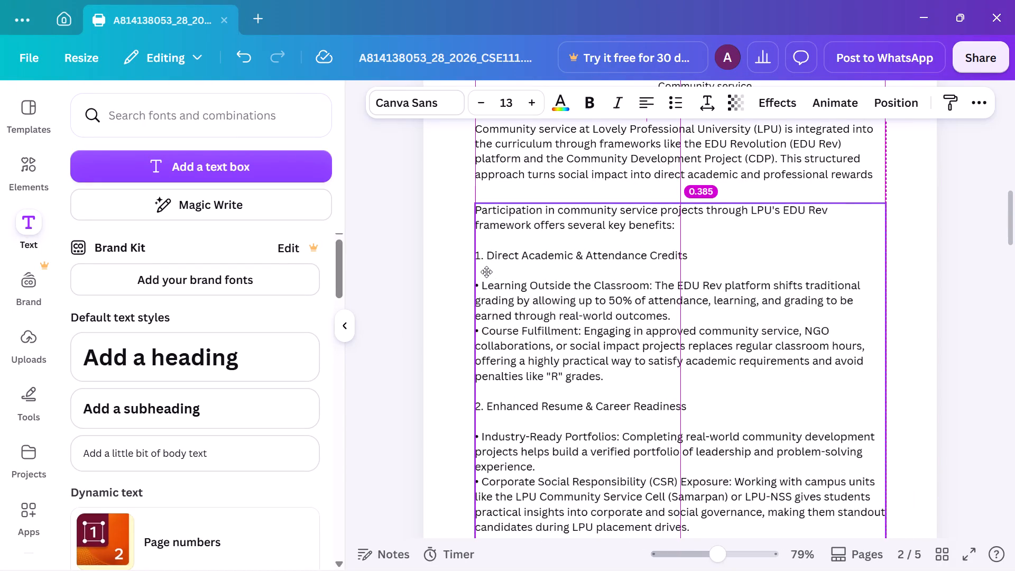
left_click_drag(486, 272, 486, 268)
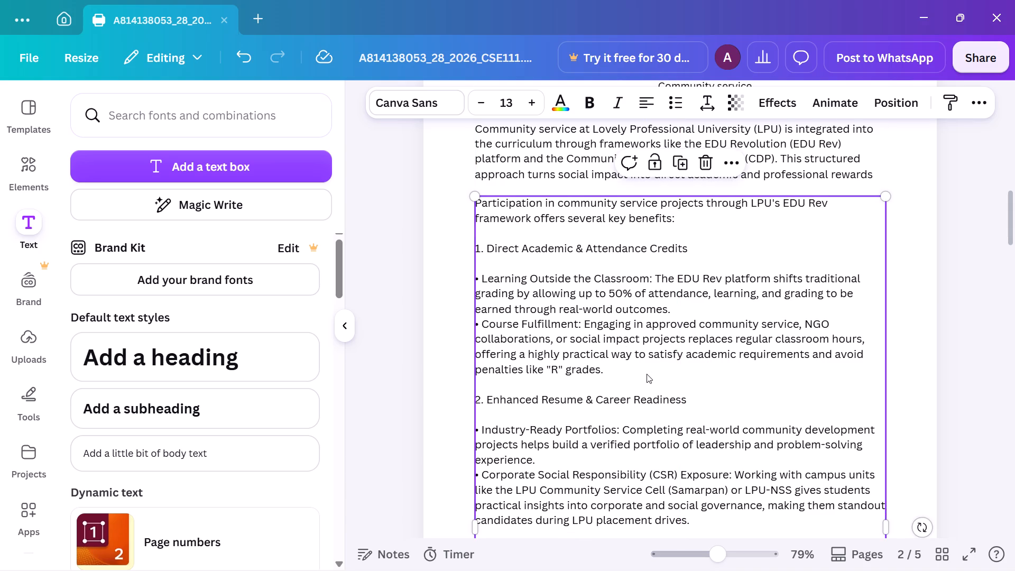
Cut the bullet descriptions under "1. Direct Academic & Attendance Credits" and "2. Enhanced Resume & Career Readiness", keeping both headings.
left_click(641, 379)
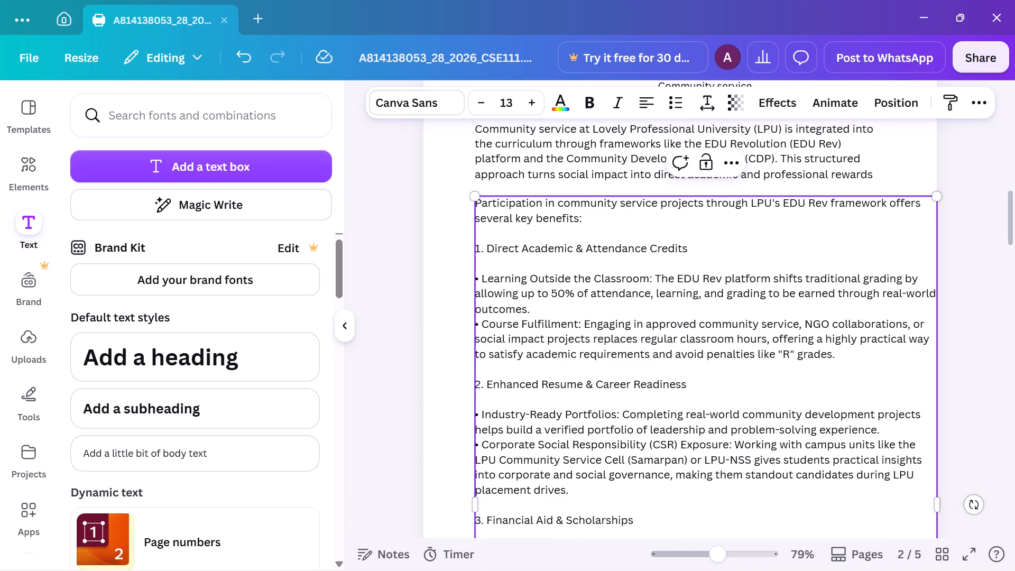
left_click_drag(845, 357, 574, 314)
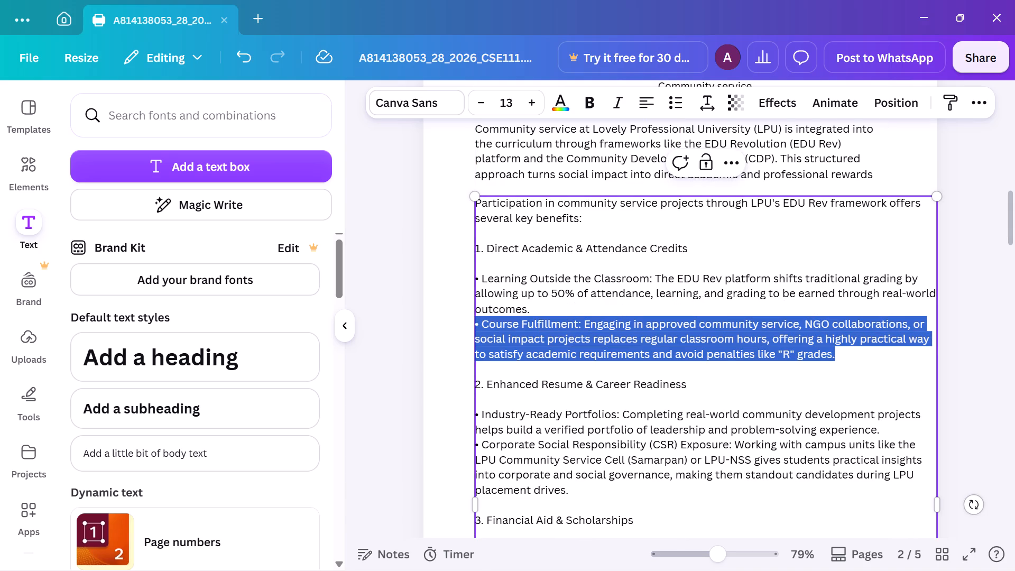
left_click_drag(574, 314, 474, 284)
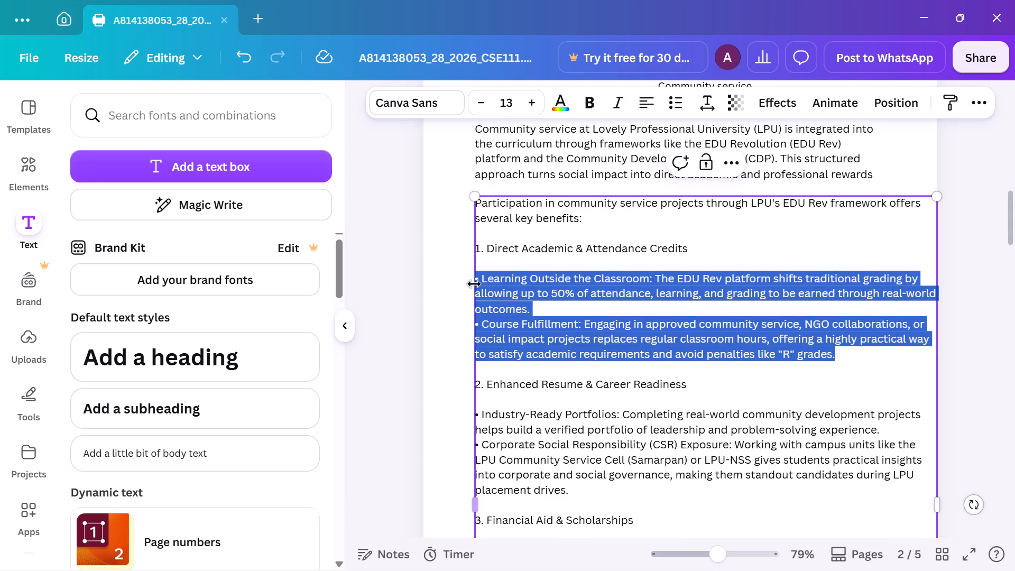
left_click_drag(474, 284, 470, 283)
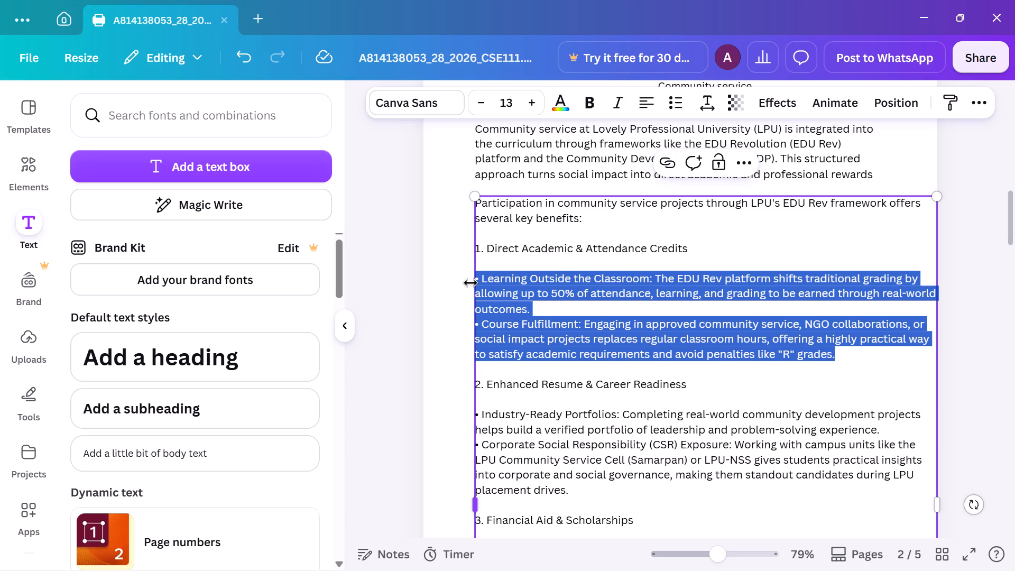
key("ctrl+x")
left_click_drag(606, 420, 505, 330)
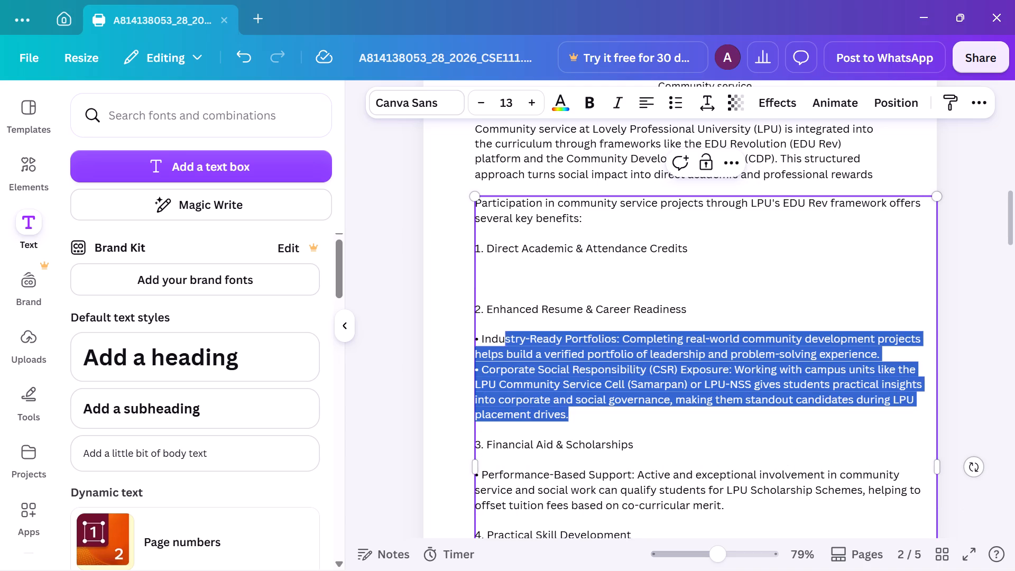
left_click_drag(505, 330, 486, 326)
key("ctrl+x")
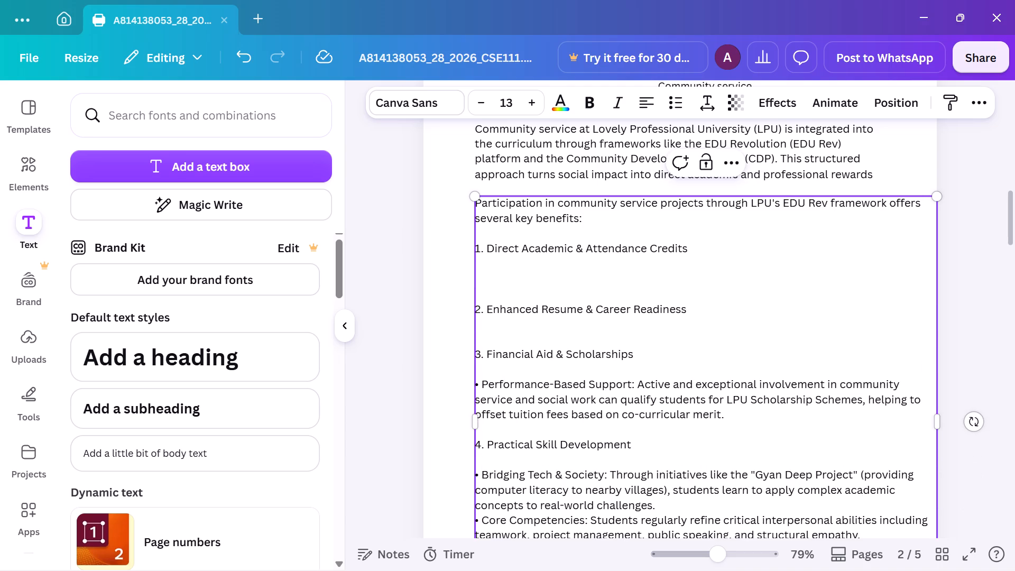
Cut the bullet descriptions under headings 3, 4 and 5 of the benefits text, keeping only the headings.
left_click_drag(731, 429, 471, 369)
left_click(471, 369)
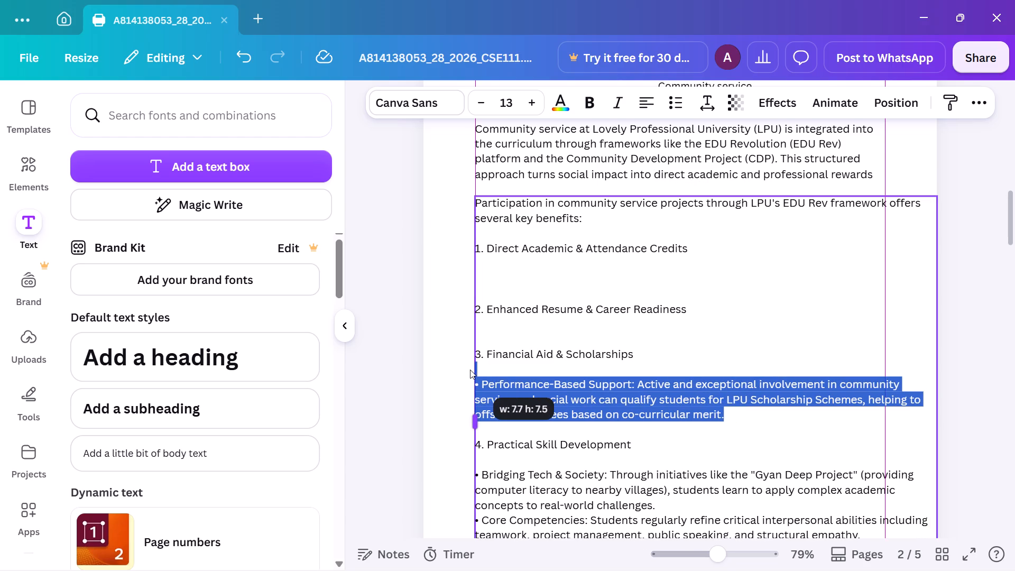
key("ctrl+x")
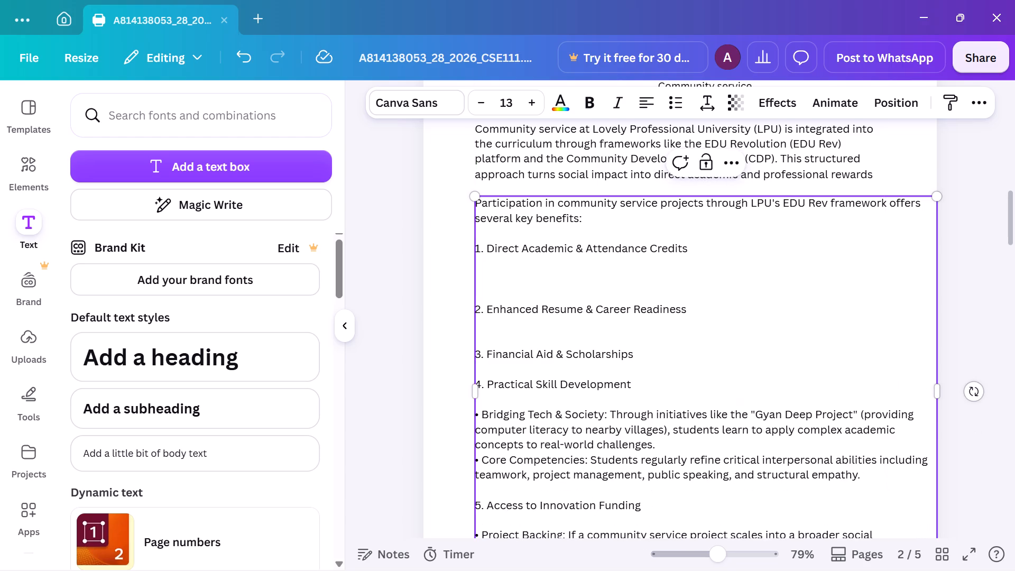
left_click_drag(869, 481, 611, 447)
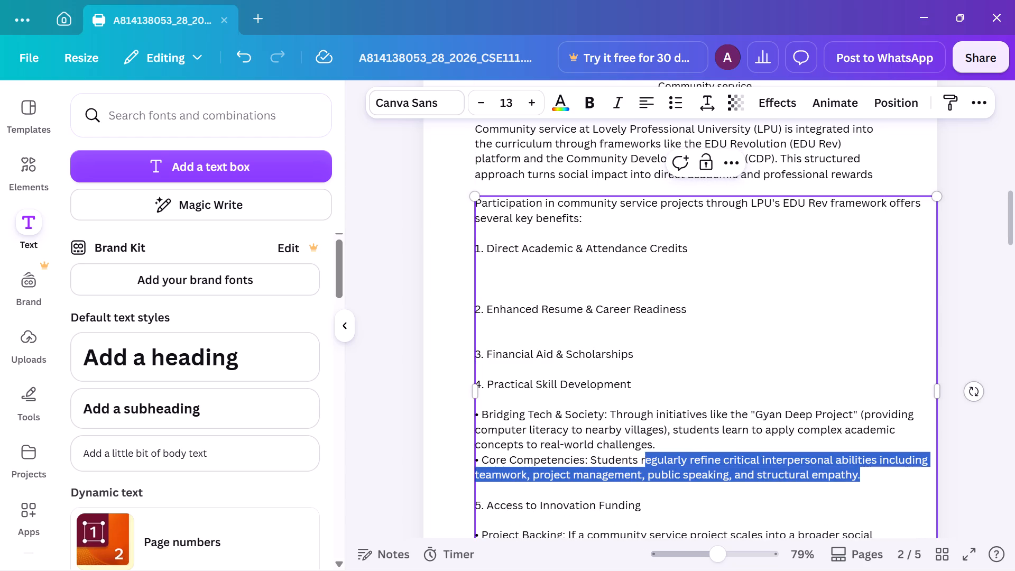
left_click_drag(611, 447, 474, 412)
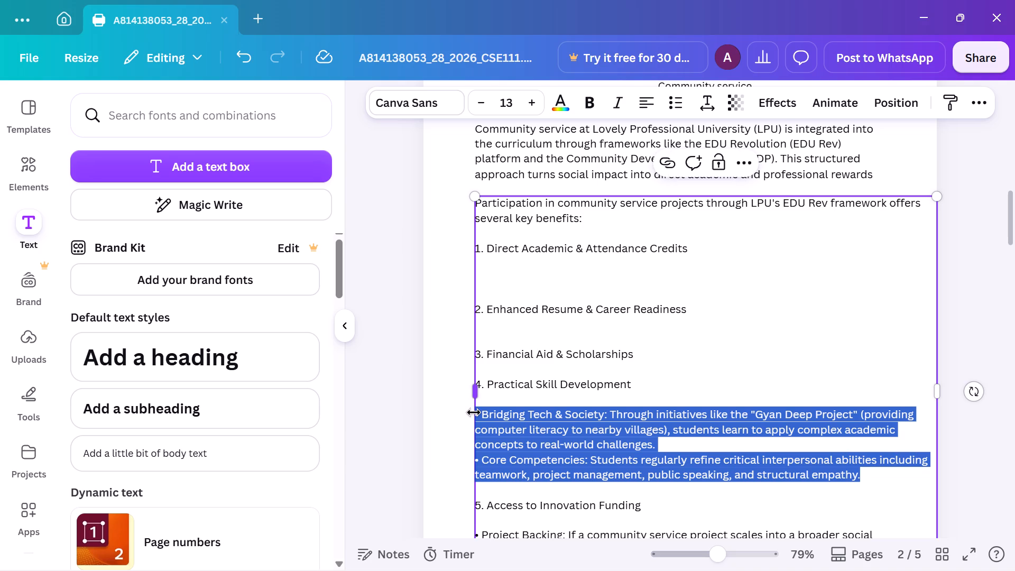
key("ctrl+x")
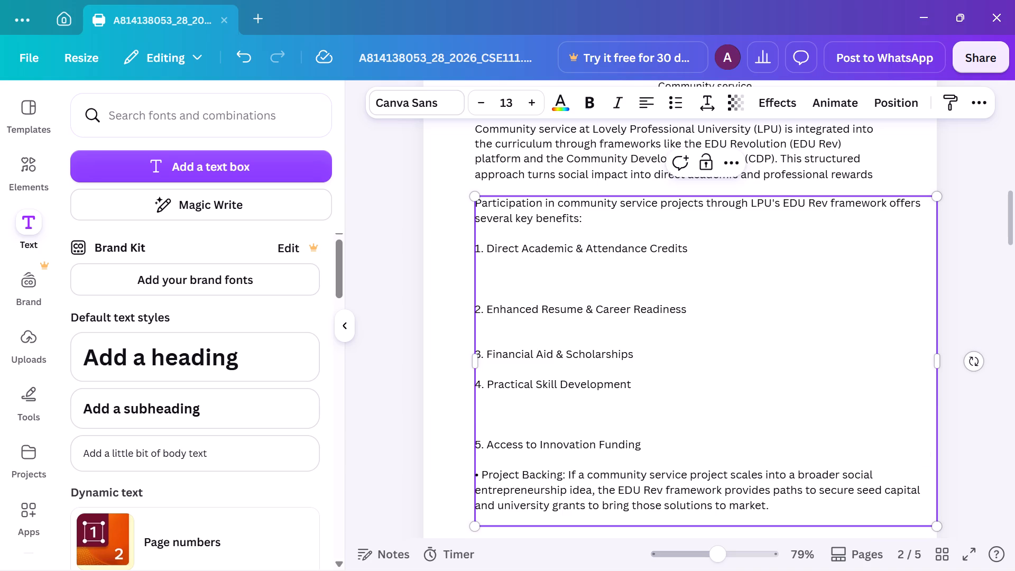
left_click_drag(775, 508, 485, 473)
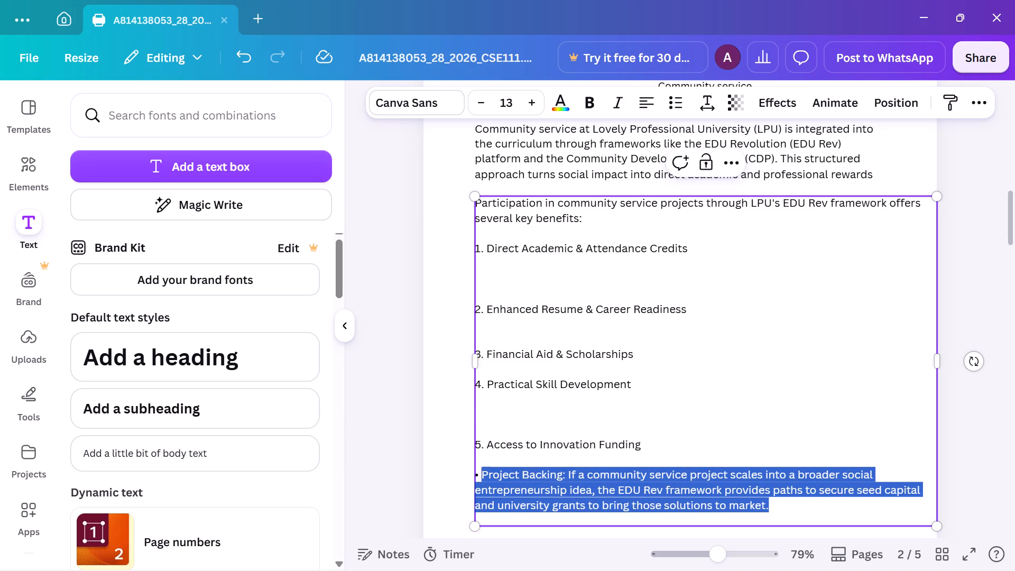
left_click_drag(485, 473, 472, 473)
key("ctrl+x")
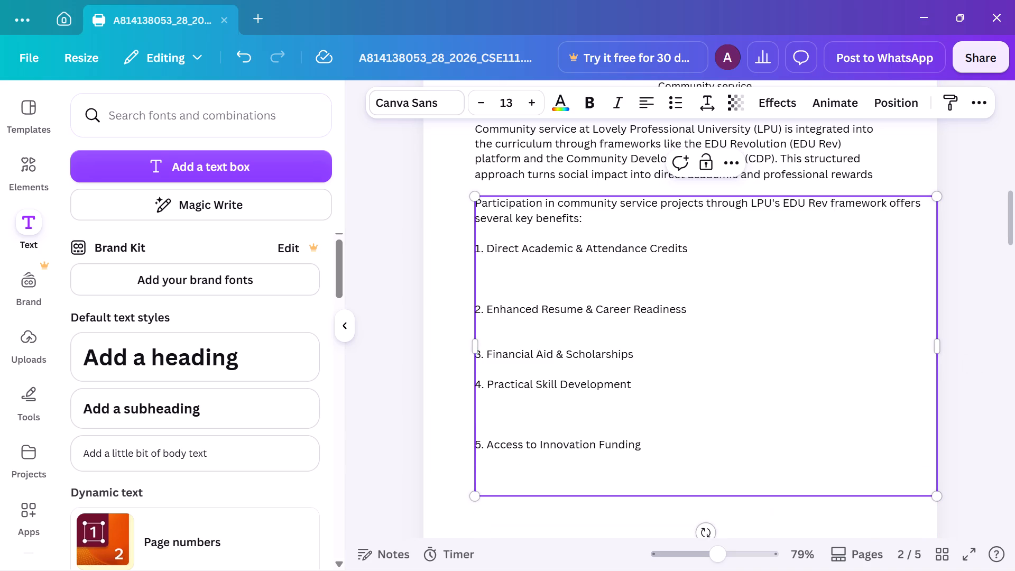
Delete the leftover blank lines below "5. Access to Innovation Funding" at the end of the benefits text.
left_click(575, 465)
left_click(563, 487)
key("BackSpace")
key("BackSpace")
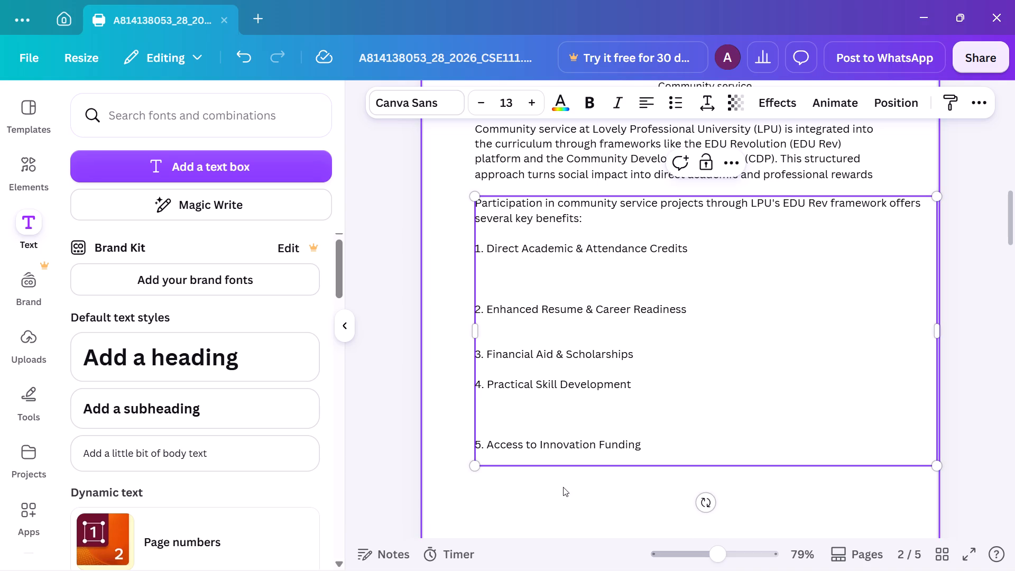
Remove the blank lines between the five benefit headings so they form one compact numbered list.
left_click(583, 434)
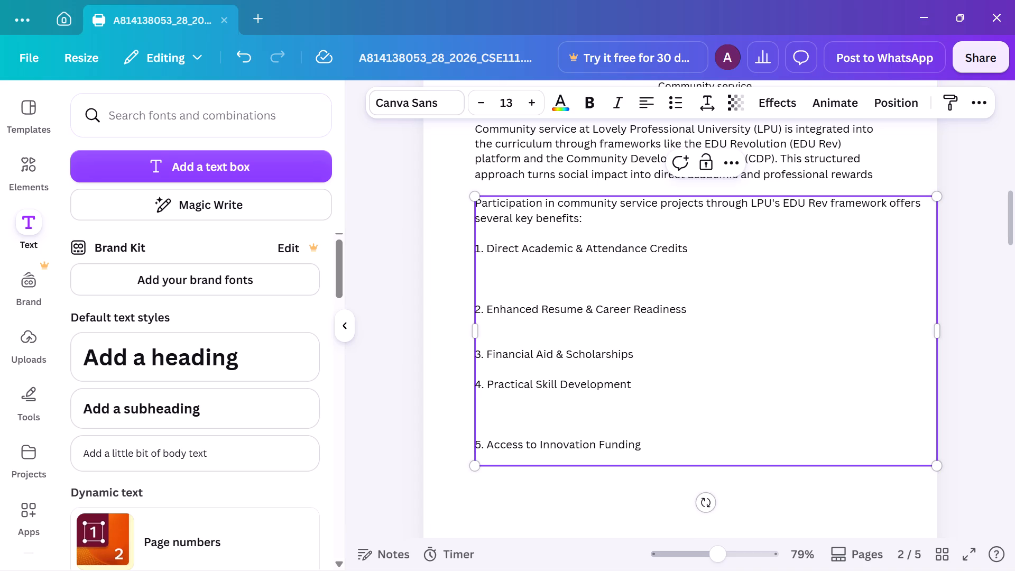
left_click(583, 434)
key("BackSpace")
key("BackSpace")
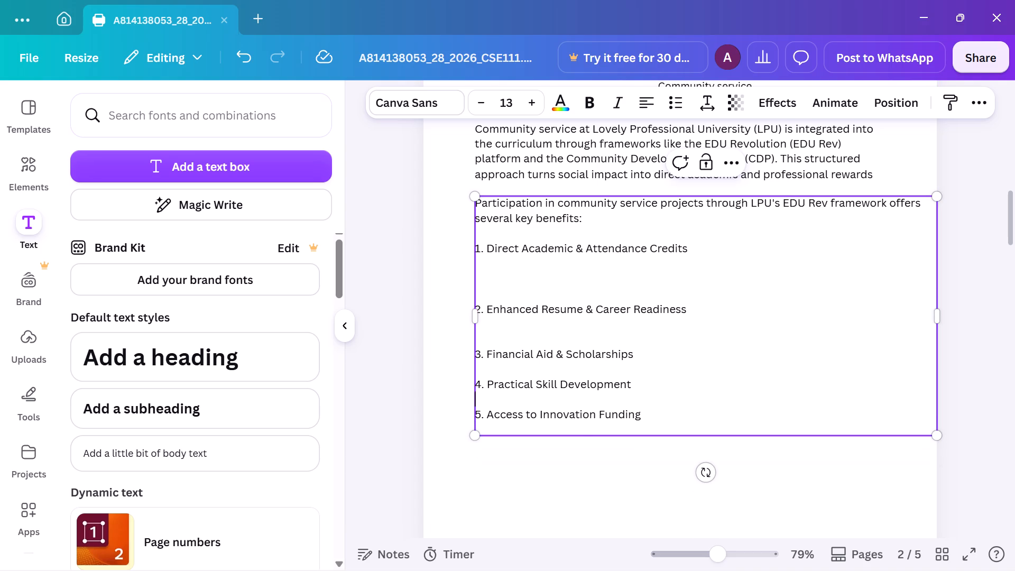
key("BackSpace")
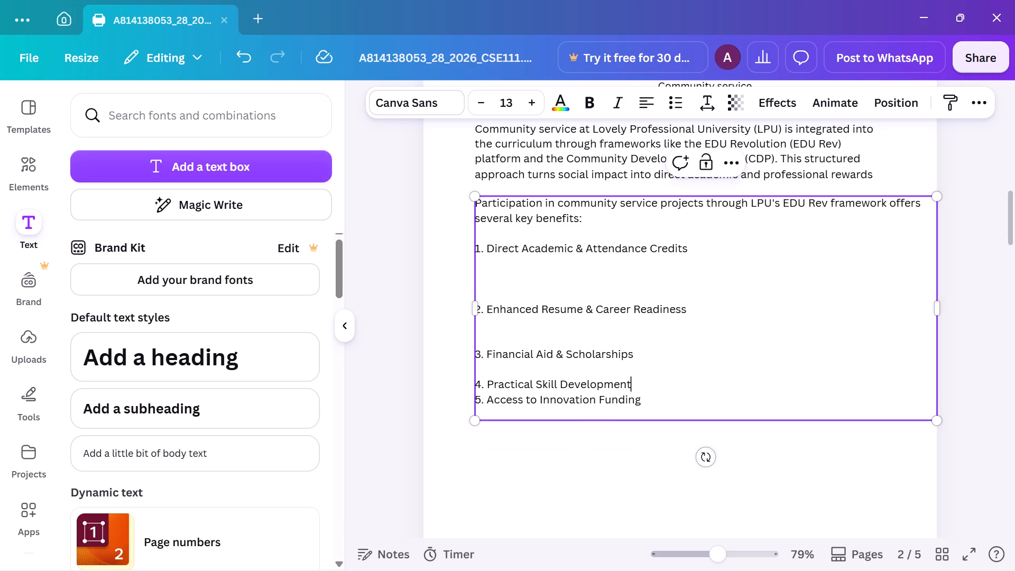
left_click(594, 370)
key("BackSpace")
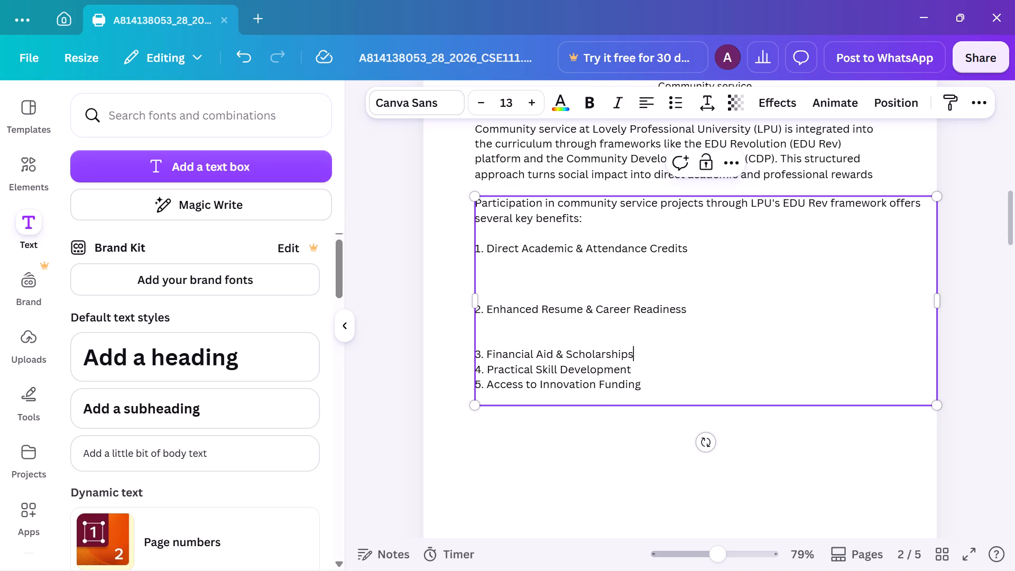
left_click(563, 342)
key("BackSpace")
key("BackSpace")
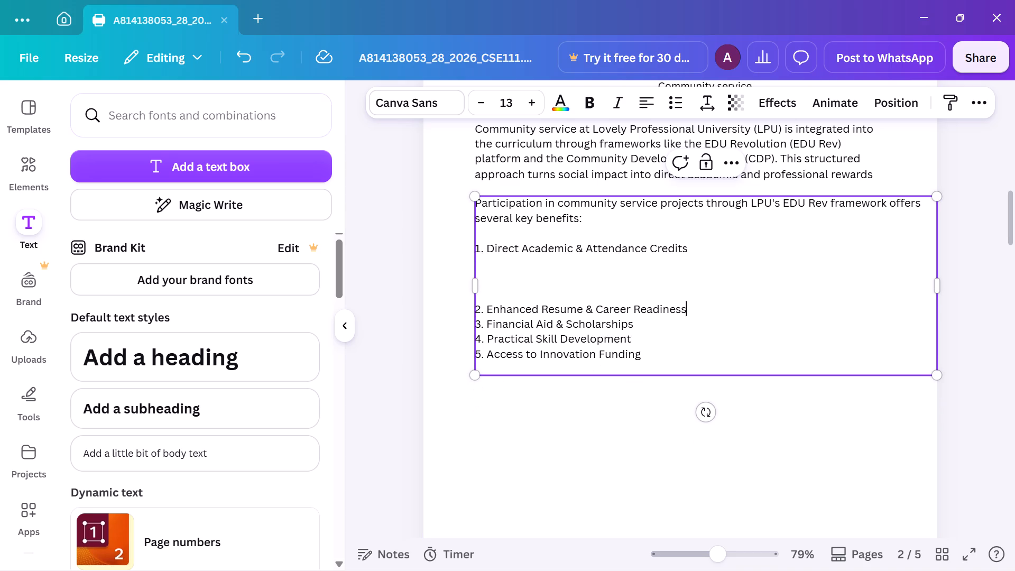
left_click(522, 293)
key("BackSpace")
key("BackSpace")
key("BackSpace")
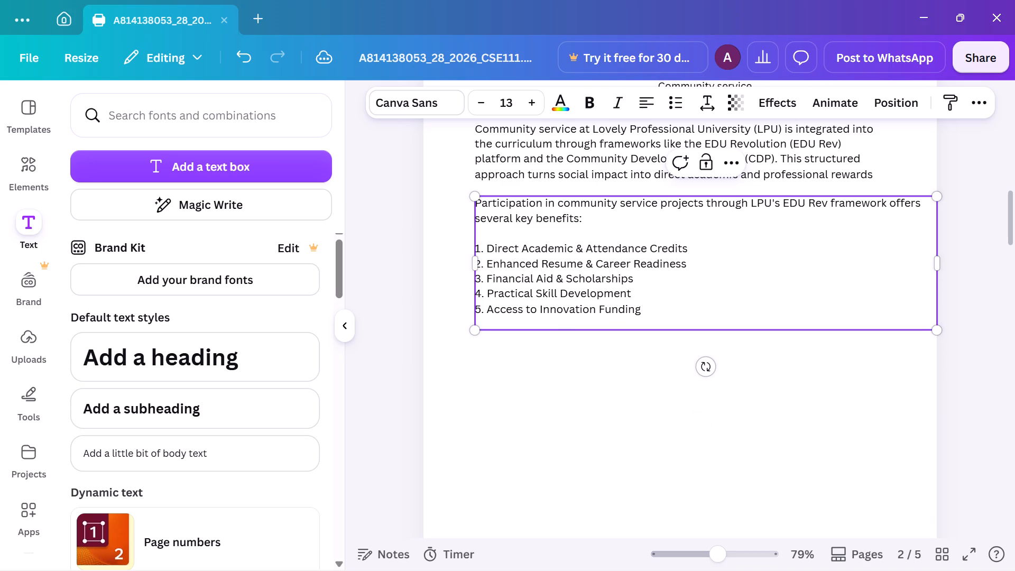
left_click(557, 392)
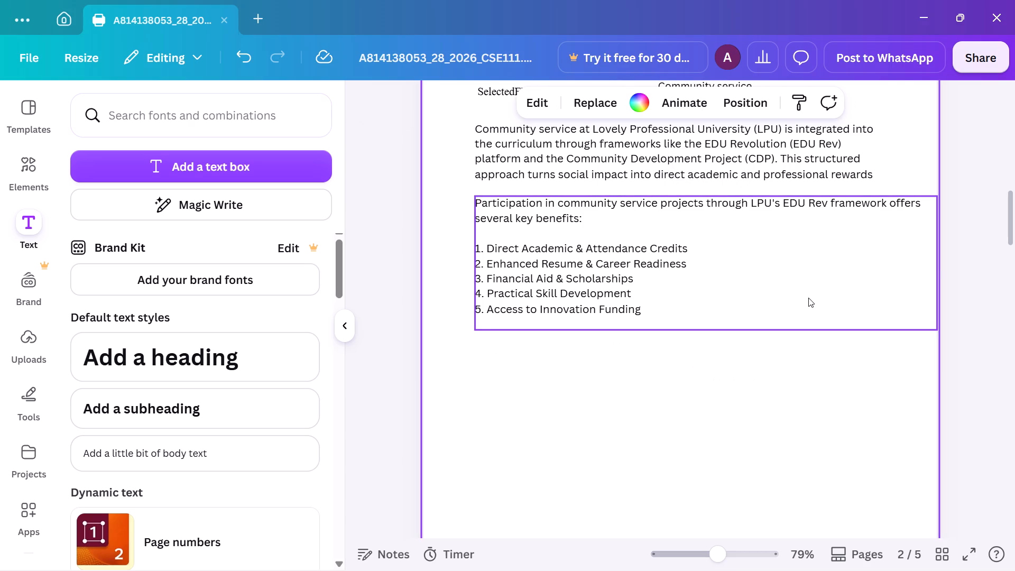
Narrow the benefits text box from its right edge to roughly match the width of the paragraph above.
left_click(807, 297)
left_click_drag(938, 266, 888, 278)
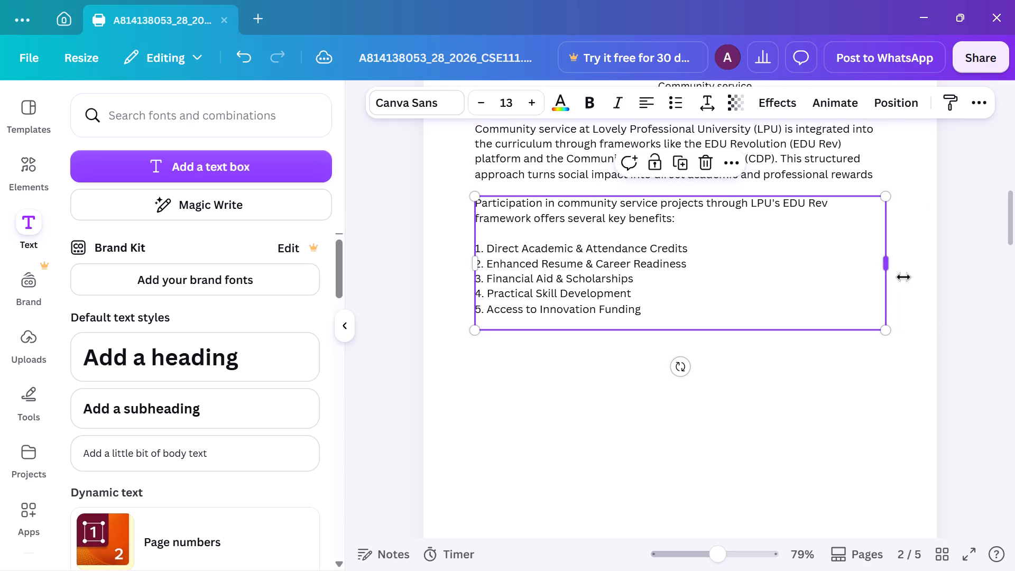
left_click(986, 268)
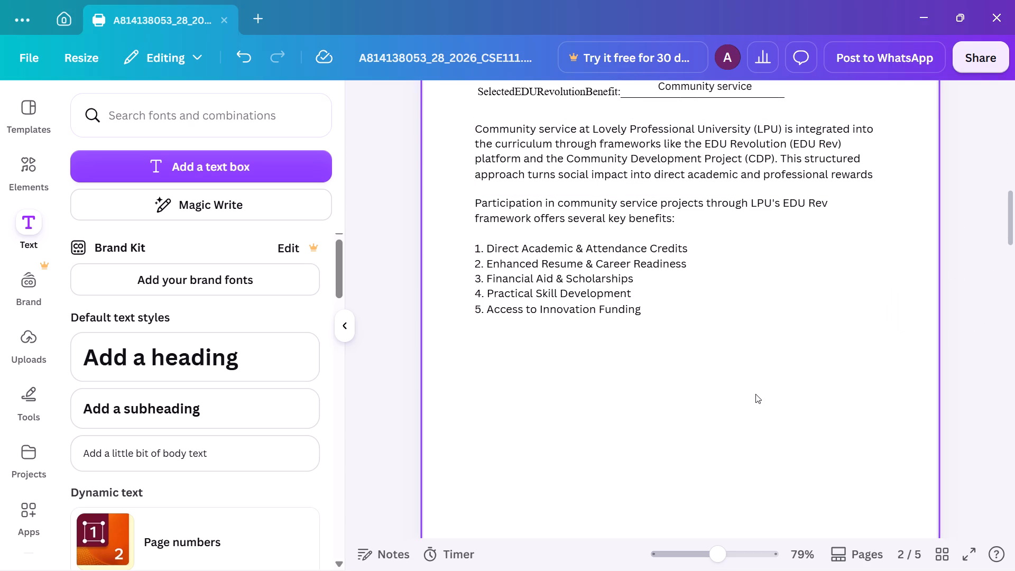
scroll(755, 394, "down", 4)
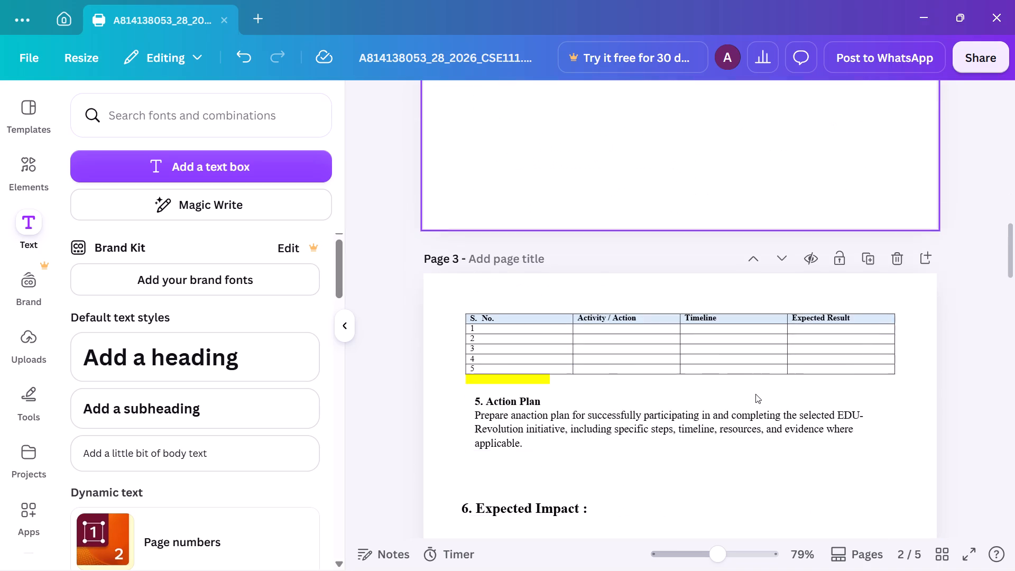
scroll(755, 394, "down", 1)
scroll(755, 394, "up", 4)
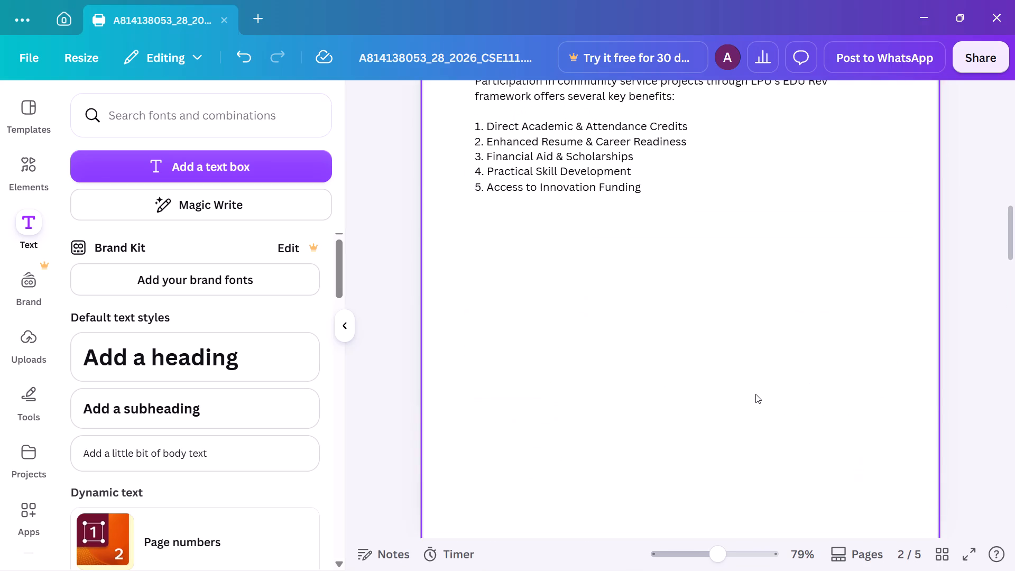
Switch to Chrome and review the original CSE111 assignment PDF, examining the instructions for sections 2 to 5.
left_click(642, 565)
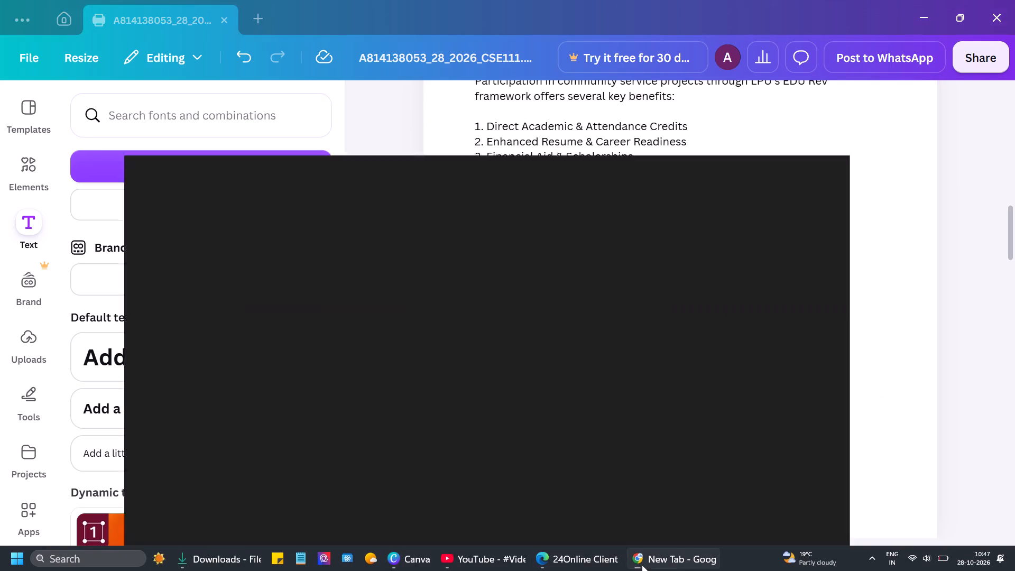
left_click(122, 11)
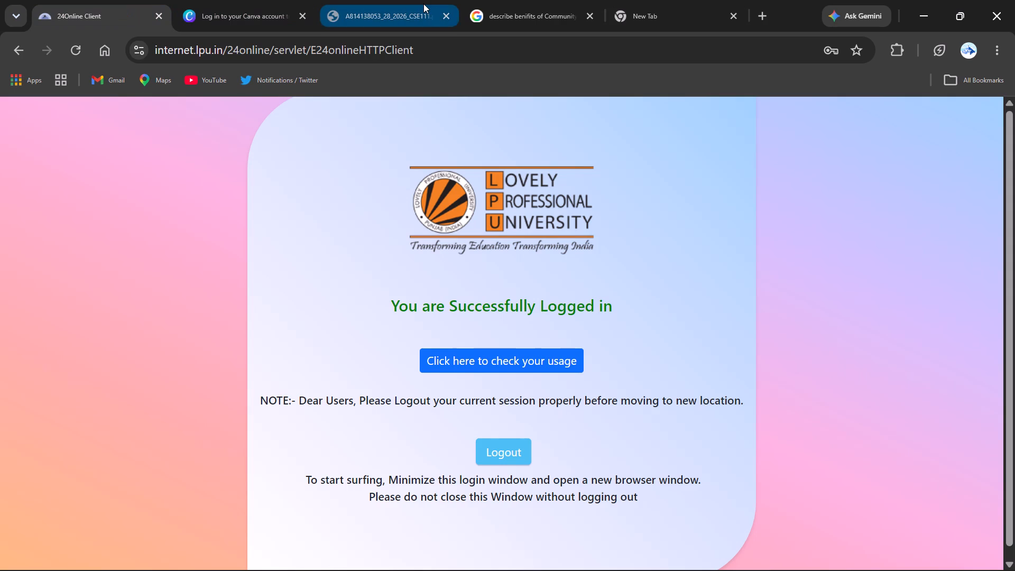
left_click(423, 4)
scroll(546, 362, "up", 2)
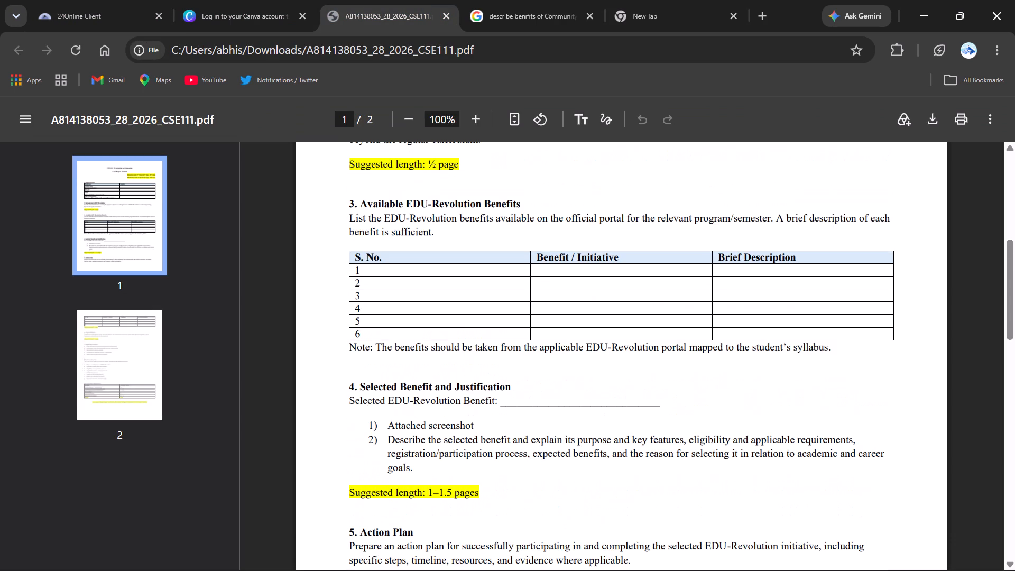
scroll(546, 362, "up", 1)
scroll(546, 362, "down", 1)
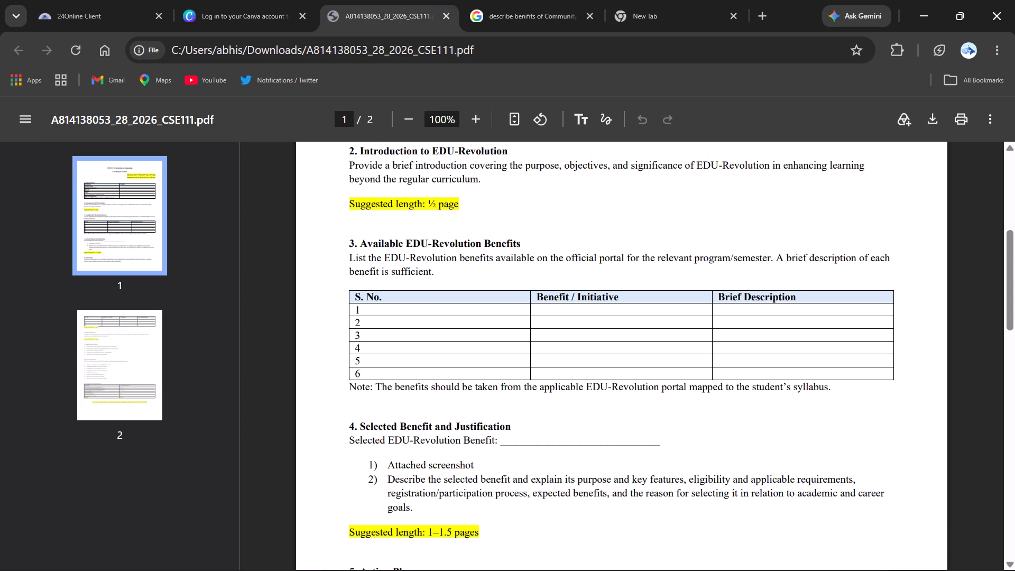
scroll(546, 362, "down", 2)
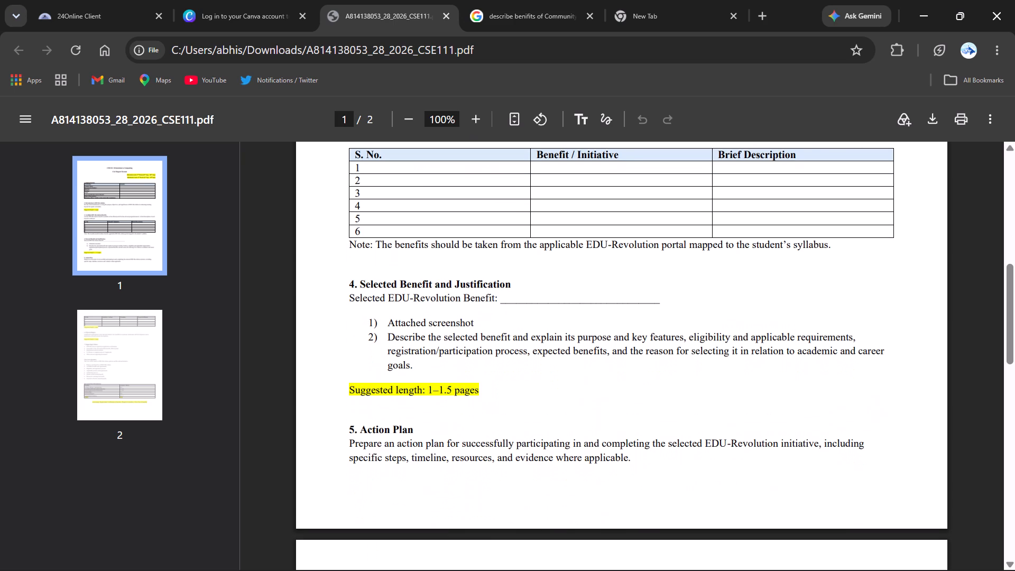
scroll(546, 362, "up", 1)
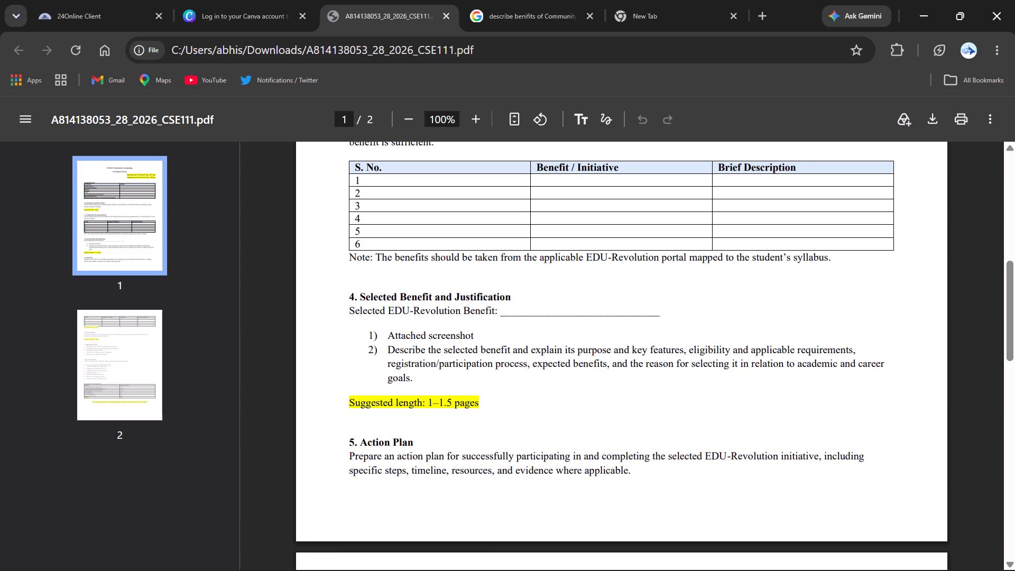